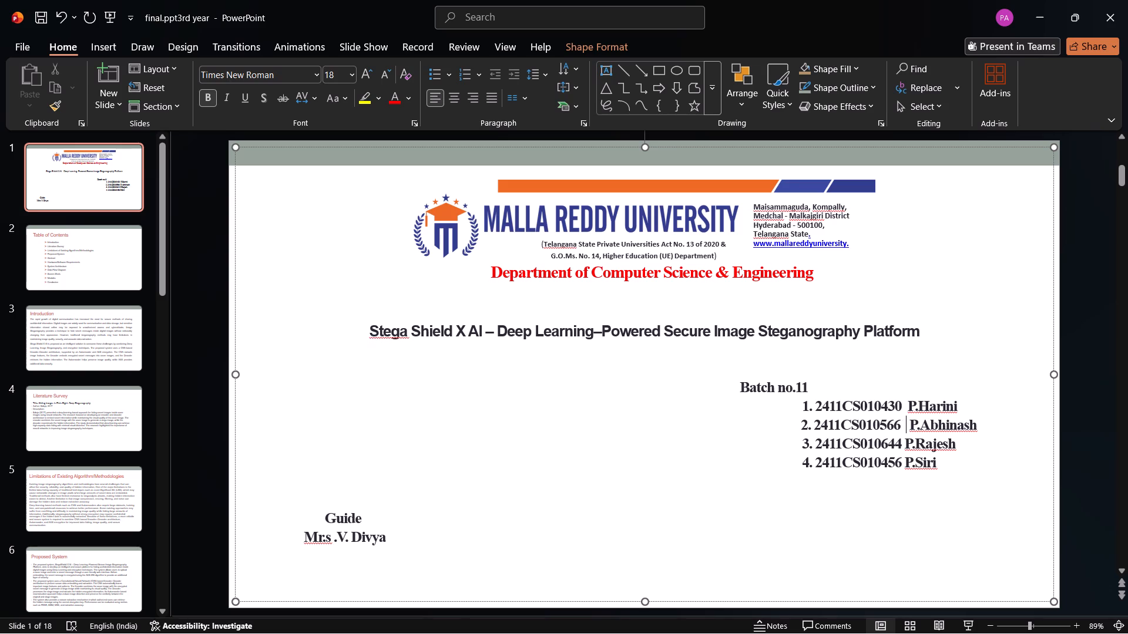
pyautogui.click(903, 445)
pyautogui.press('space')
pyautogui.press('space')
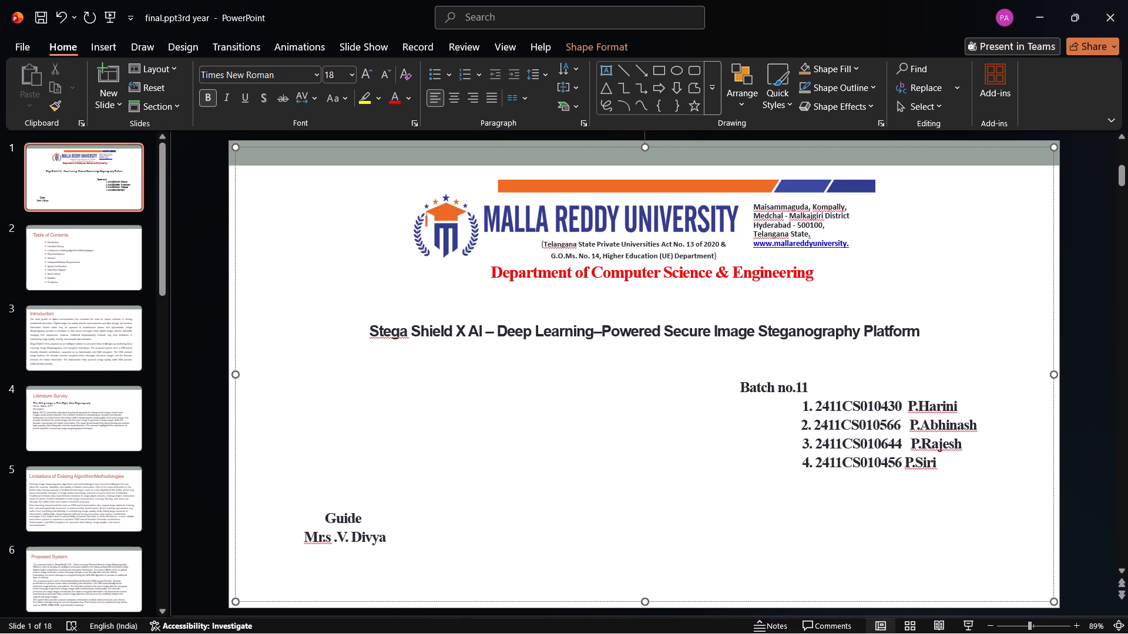
pyautogui.click(905, 463)
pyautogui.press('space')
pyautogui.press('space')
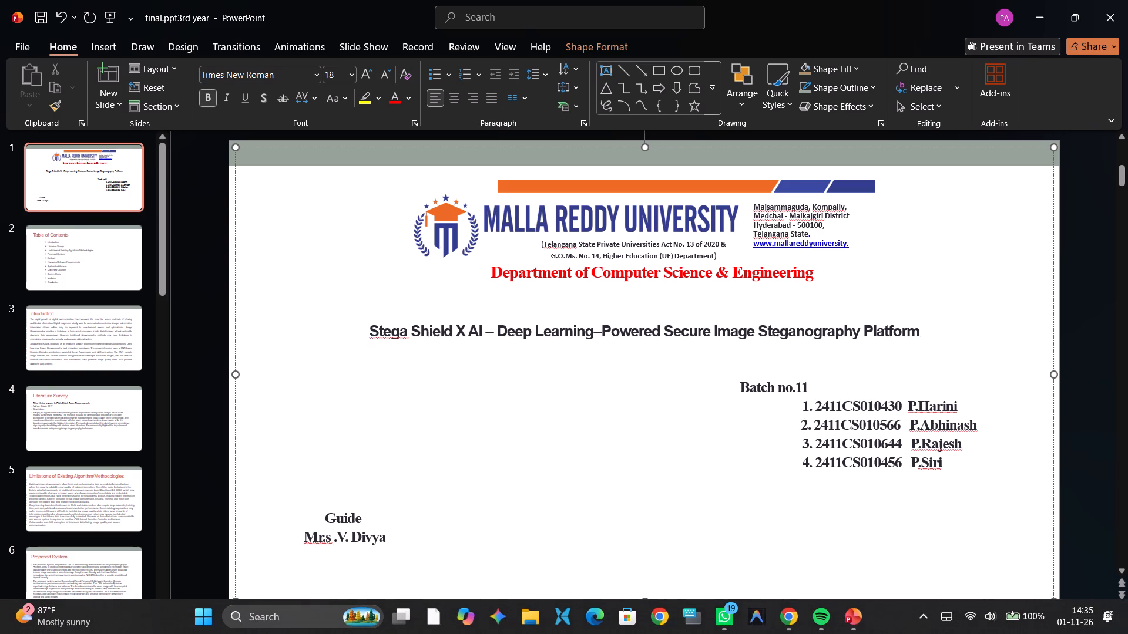
# Replace the last three digits of the roll numbers in the first and second batch entries with the new members' digits.
pyautogui.click(898, 407)
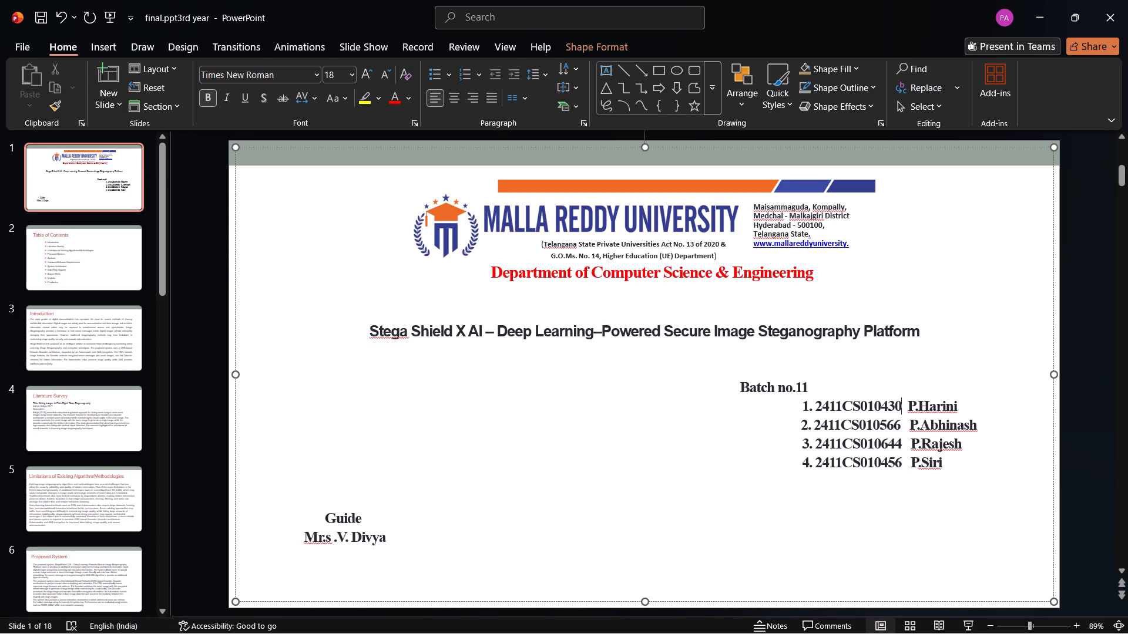
pyautogui.press('BackSpace')
pyautogui.press('BackSpace')
pyautogui.press('BackSpace')
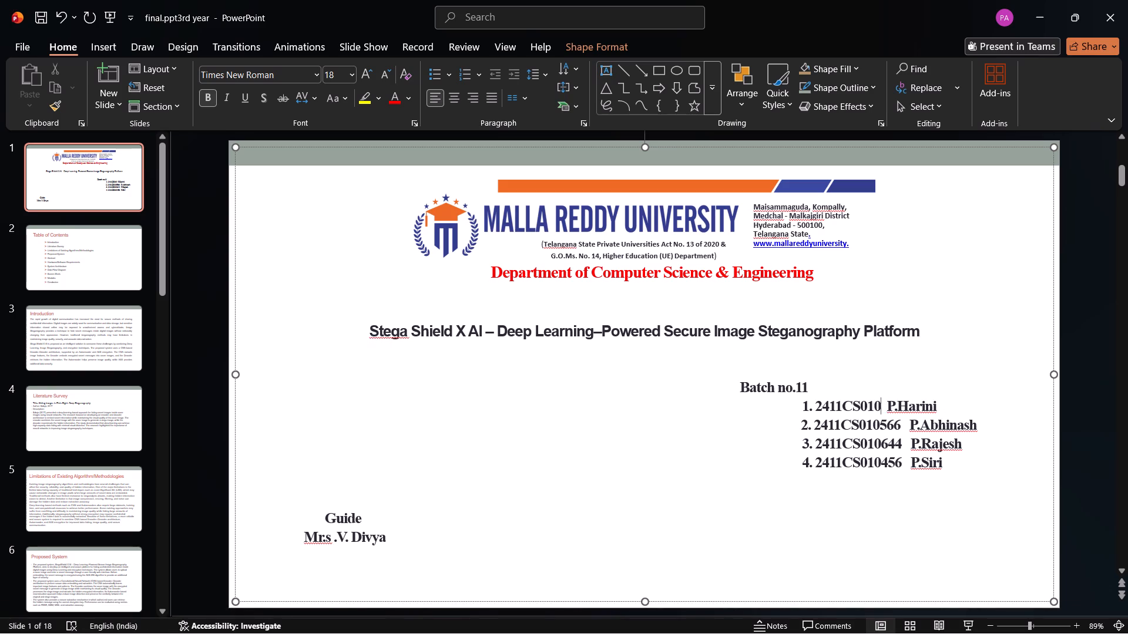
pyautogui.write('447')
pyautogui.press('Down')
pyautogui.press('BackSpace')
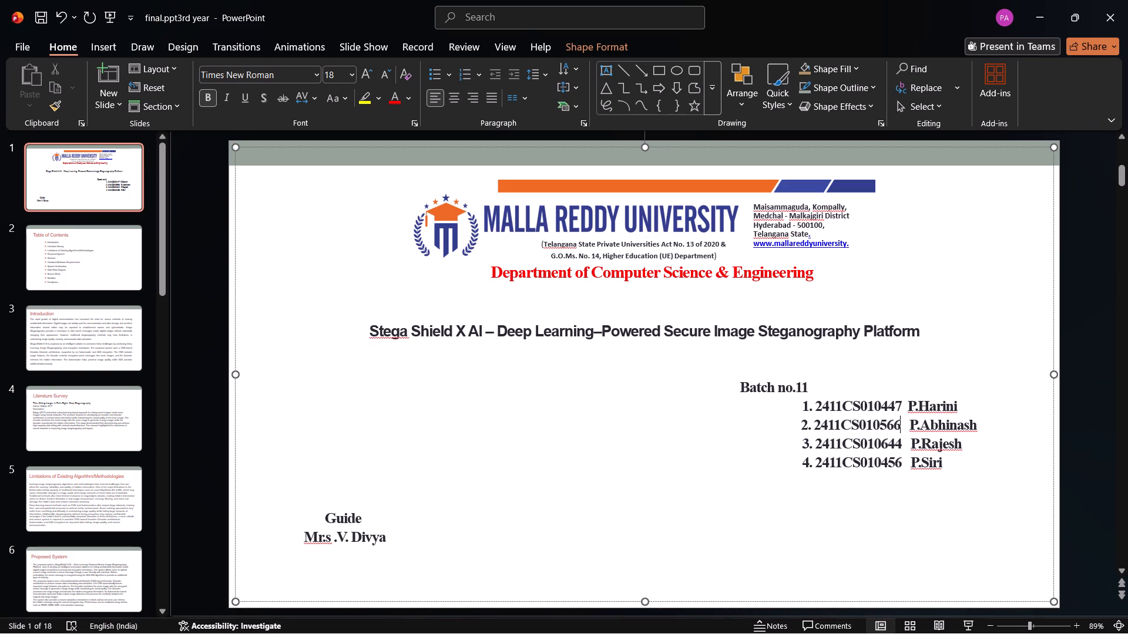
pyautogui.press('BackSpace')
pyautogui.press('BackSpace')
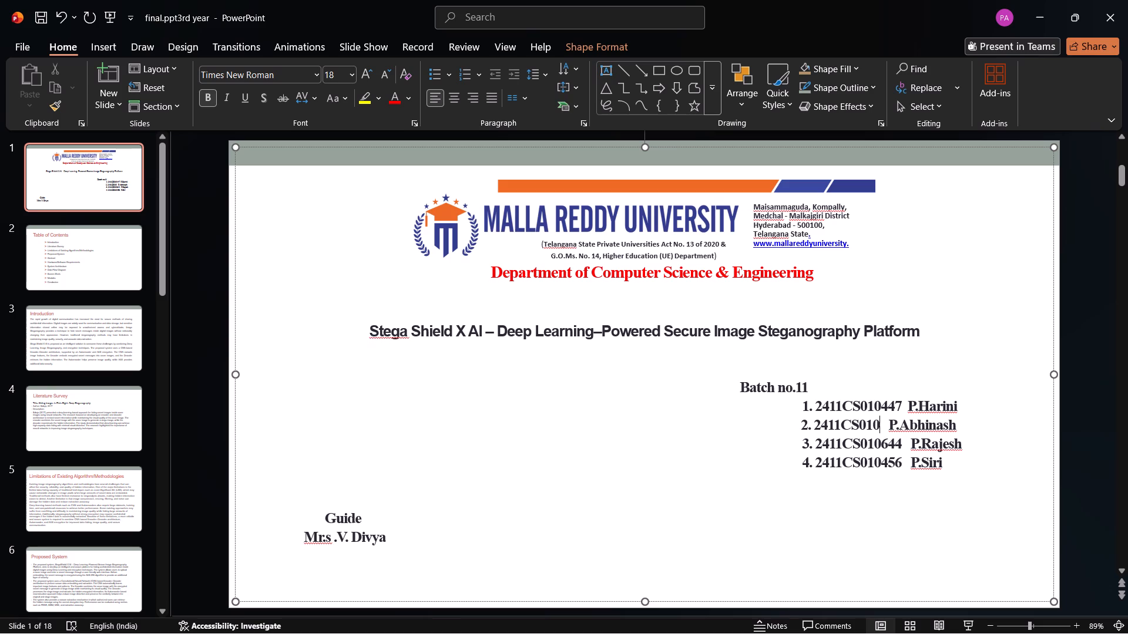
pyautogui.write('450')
# Replace the last three digits of the roll numbers in the third and fourth batch entries with the new members' digits.
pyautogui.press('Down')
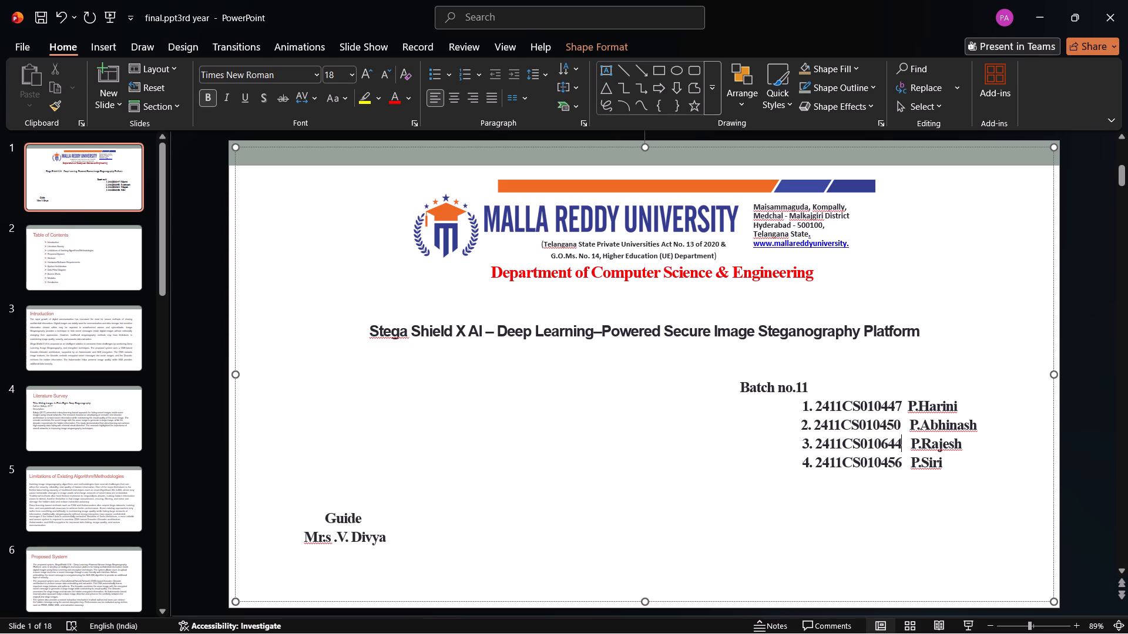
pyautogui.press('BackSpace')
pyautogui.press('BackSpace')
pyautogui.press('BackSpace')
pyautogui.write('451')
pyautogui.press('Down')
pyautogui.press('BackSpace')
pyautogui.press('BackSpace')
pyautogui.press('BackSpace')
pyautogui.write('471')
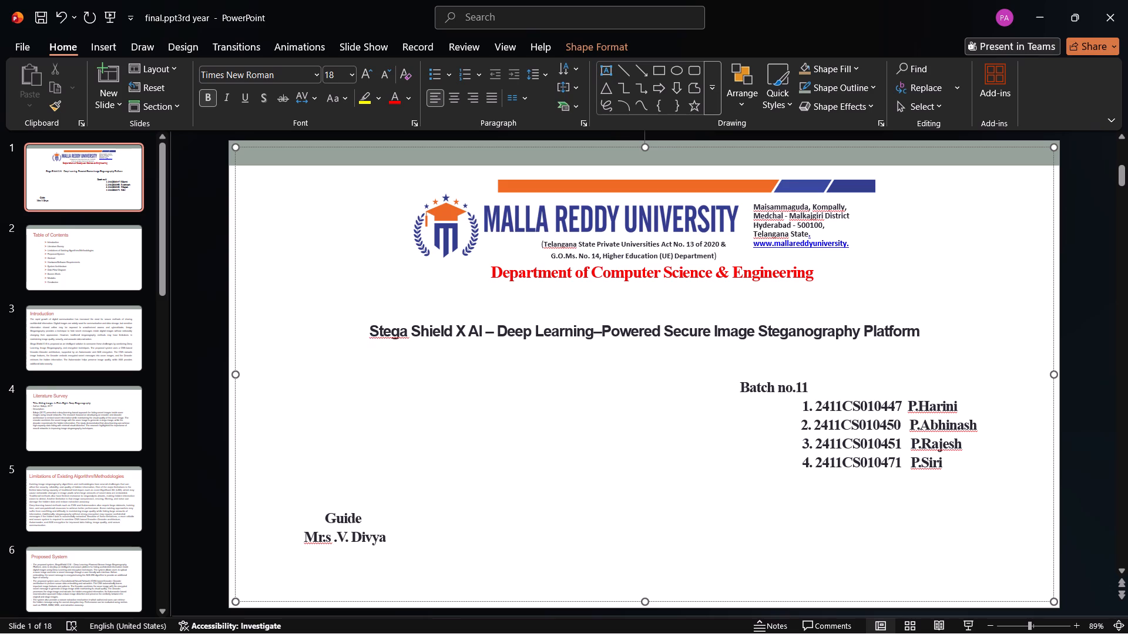
# Replace the first batch member's given name with the new member's name in capitals, keeping the initial "P.".
pyautogui.click(962, 409)
pyautogui.press('Left')
pyautogui.hotkey('ctrl', 'BackSpace')
pyautogui.hotkey('ctrl', 'BackSpace')
pyautogui.hotkey('ctrl', 'BackSpace')
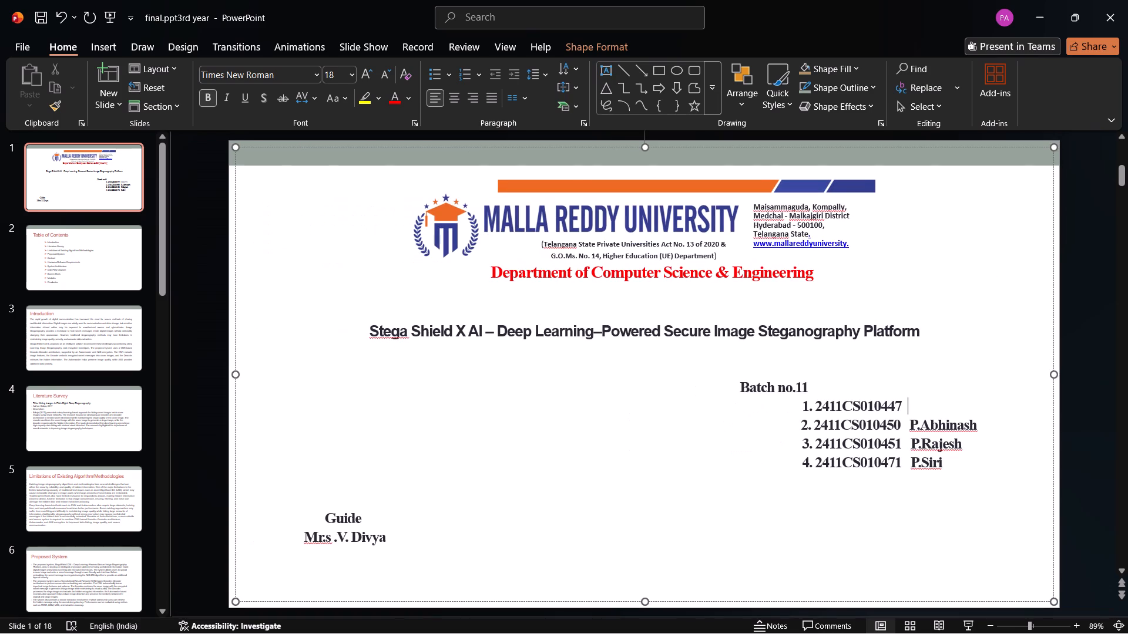
pyautogui.hotkey('ctrl', 'z')
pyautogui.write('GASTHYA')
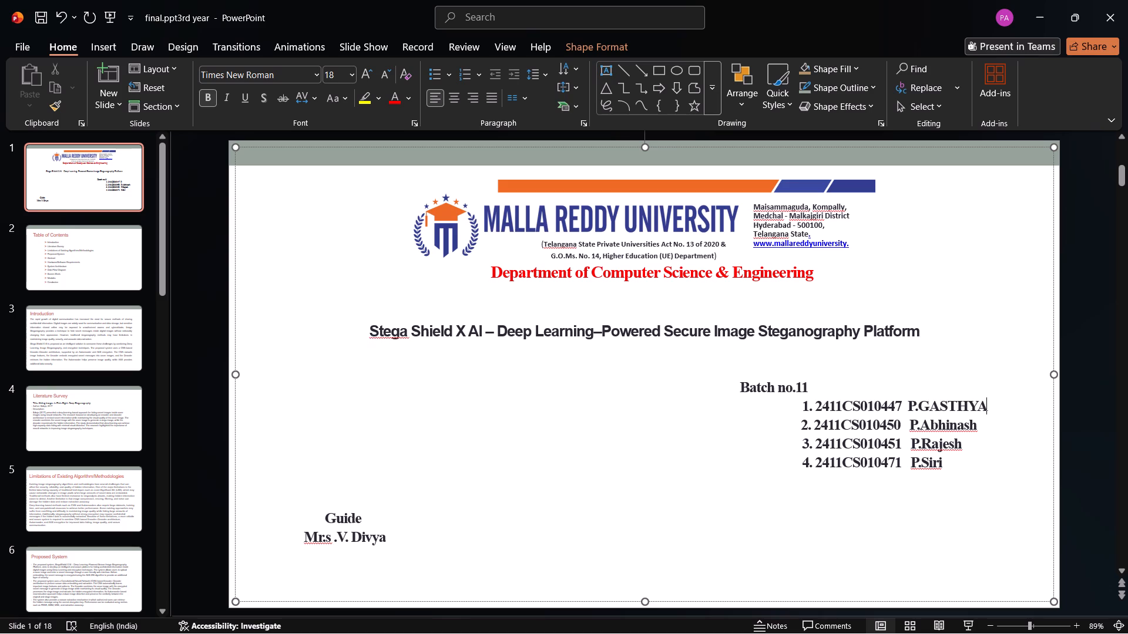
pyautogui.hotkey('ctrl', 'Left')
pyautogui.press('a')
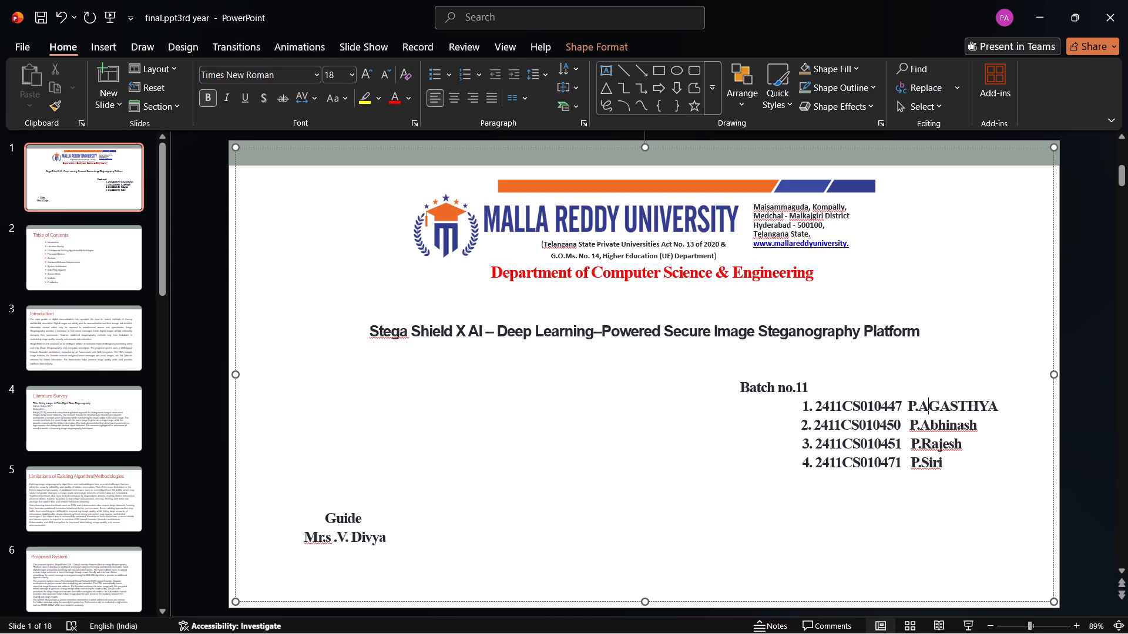
# Replace the second batch member's given name with the new member's two-part name in capitals, keeping the initial "P.".
pyautogui.click(979, 426)
pyautogui.click(905, 407)
pyautogui.click(982, 426)
pyautogui.hotkey('ctrl', 'BackSpace')
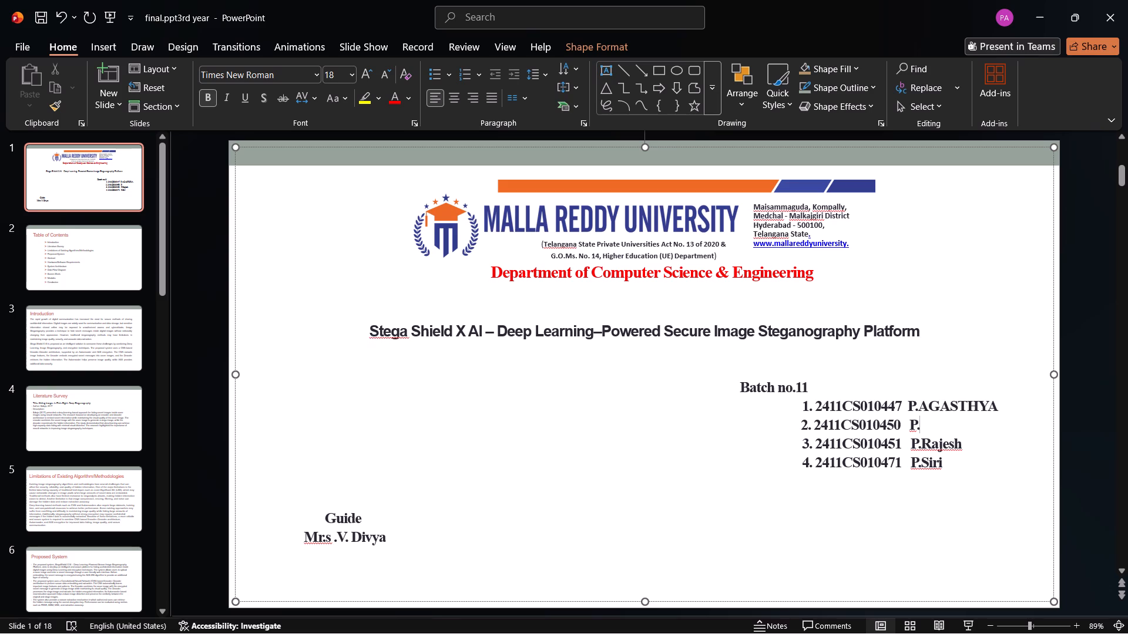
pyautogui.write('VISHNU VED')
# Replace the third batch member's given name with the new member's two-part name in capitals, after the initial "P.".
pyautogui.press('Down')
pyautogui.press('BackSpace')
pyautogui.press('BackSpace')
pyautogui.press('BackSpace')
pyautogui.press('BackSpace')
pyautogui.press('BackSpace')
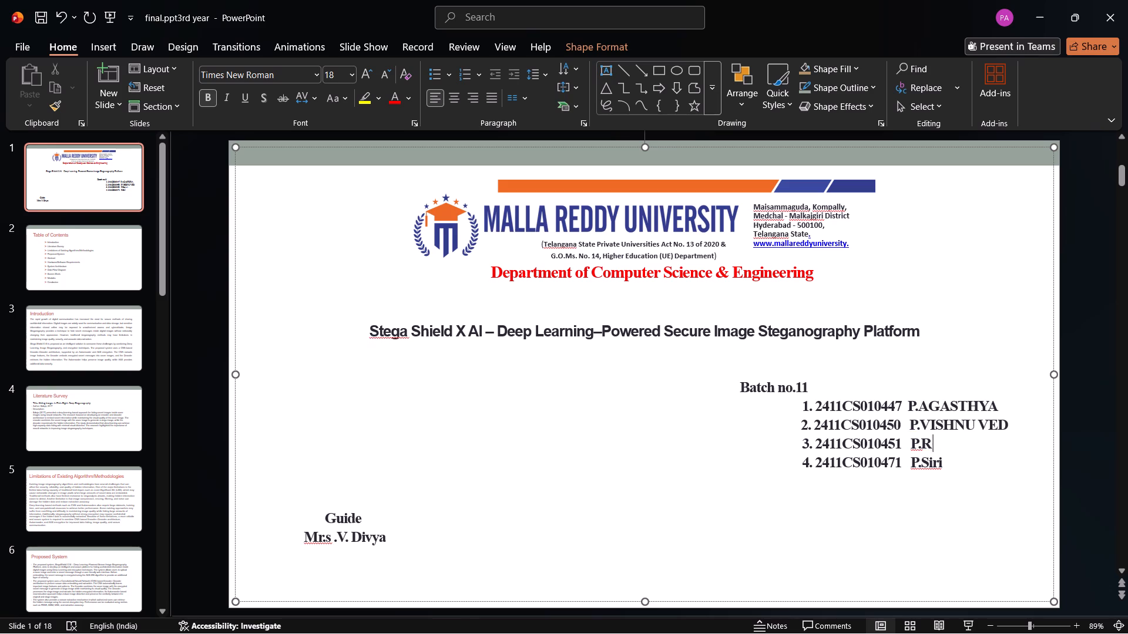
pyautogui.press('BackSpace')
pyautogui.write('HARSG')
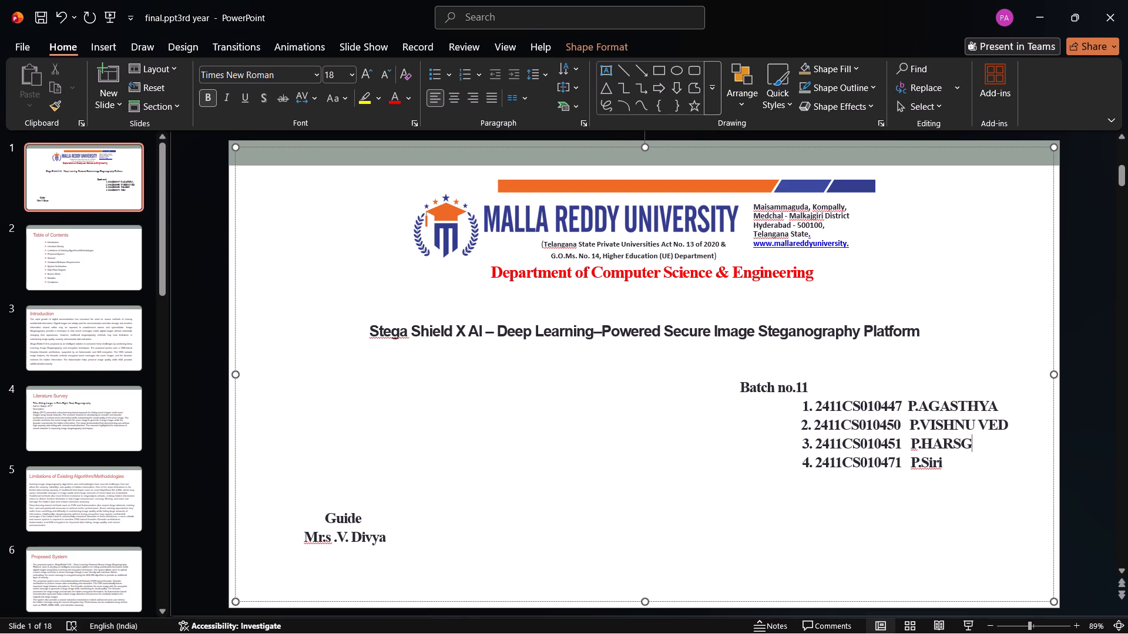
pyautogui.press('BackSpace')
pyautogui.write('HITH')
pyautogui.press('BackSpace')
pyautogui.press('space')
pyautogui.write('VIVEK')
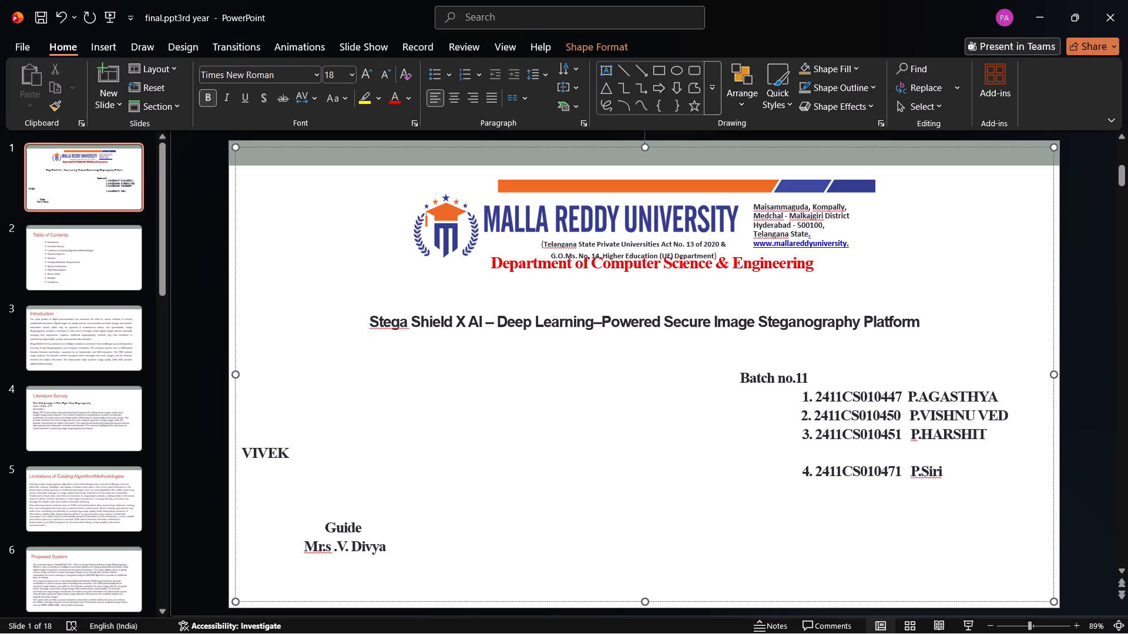
# Clear the third entry's capitalised name back to "P." and enter the new member's two-part name with only initial capitals.
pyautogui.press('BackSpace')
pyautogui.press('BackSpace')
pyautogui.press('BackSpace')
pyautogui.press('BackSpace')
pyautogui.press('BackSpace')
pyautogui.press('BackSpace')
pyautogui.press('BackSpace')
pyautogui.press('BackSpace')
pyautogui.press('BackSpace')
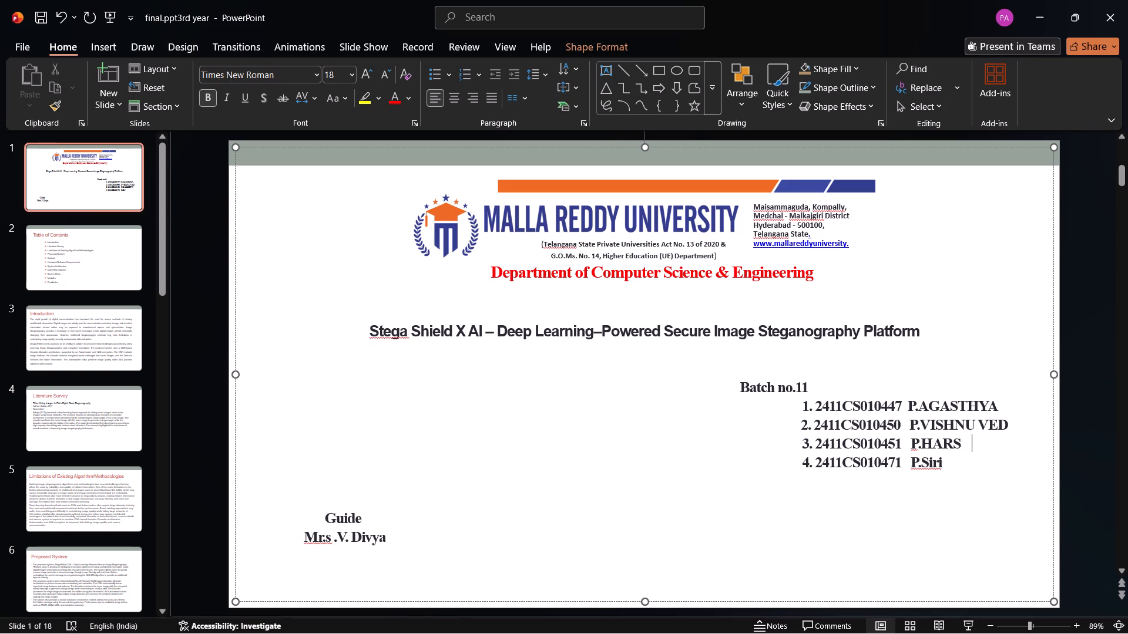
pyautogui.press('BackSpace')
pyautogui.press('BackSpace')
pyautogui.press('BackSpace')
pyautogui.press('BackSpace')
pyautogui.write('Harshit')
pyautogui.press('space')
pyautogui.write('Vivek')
# Convert all letters after the first in the first batch member's given name to lowercase, leaving the initial "P." as is.
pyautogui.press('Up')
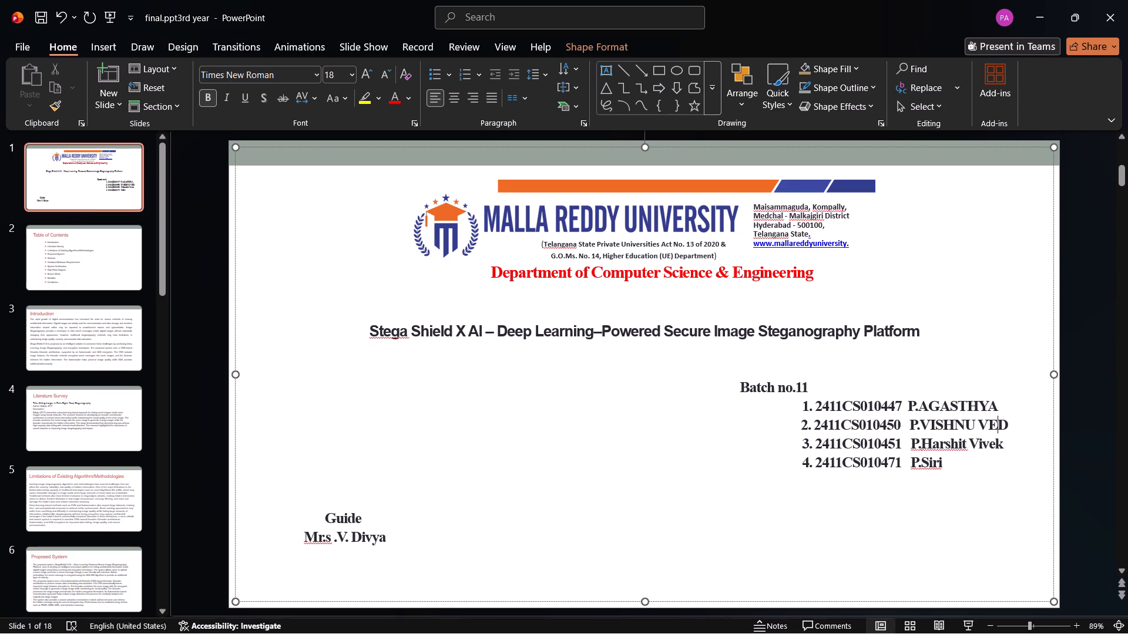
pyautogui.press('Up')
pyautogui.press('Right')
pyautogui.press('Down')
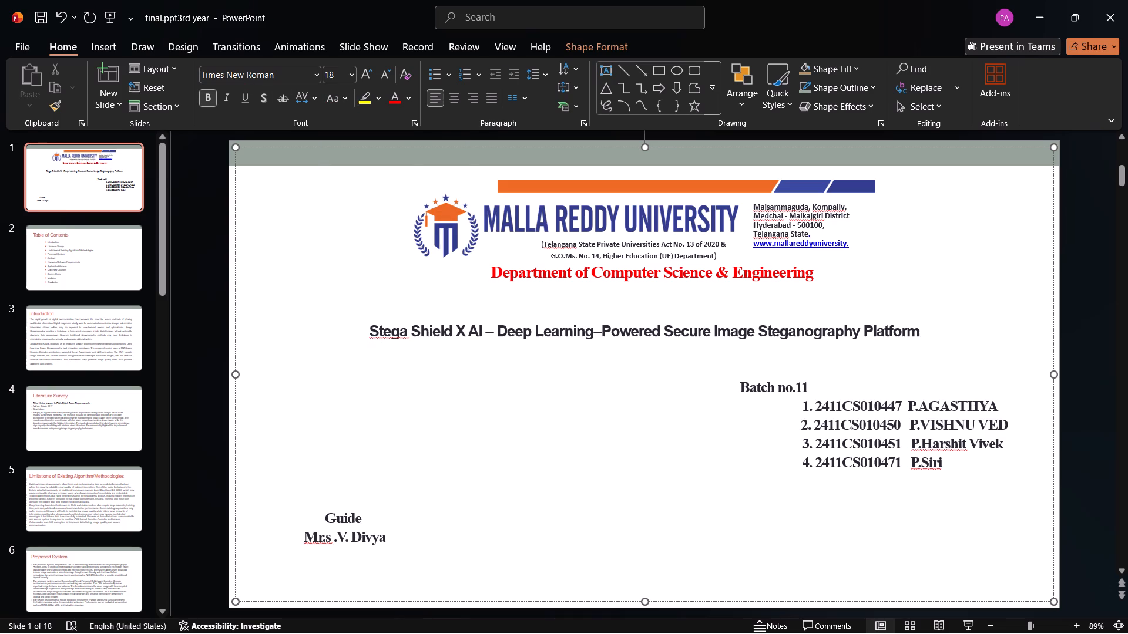
pyautogui.moveTo(920, 410); pyautogui.dragTo(934, 412)
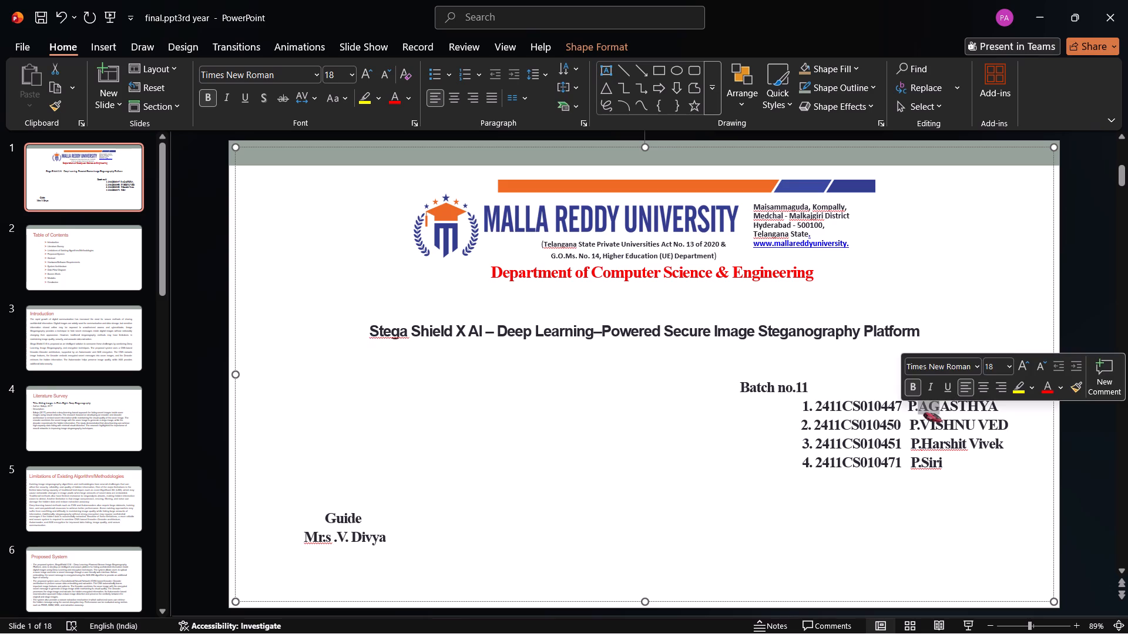
pyautogui.click(934, 406)
pyautogui.moveTo(932, 408); pyautogui.dragTo(986, 404)
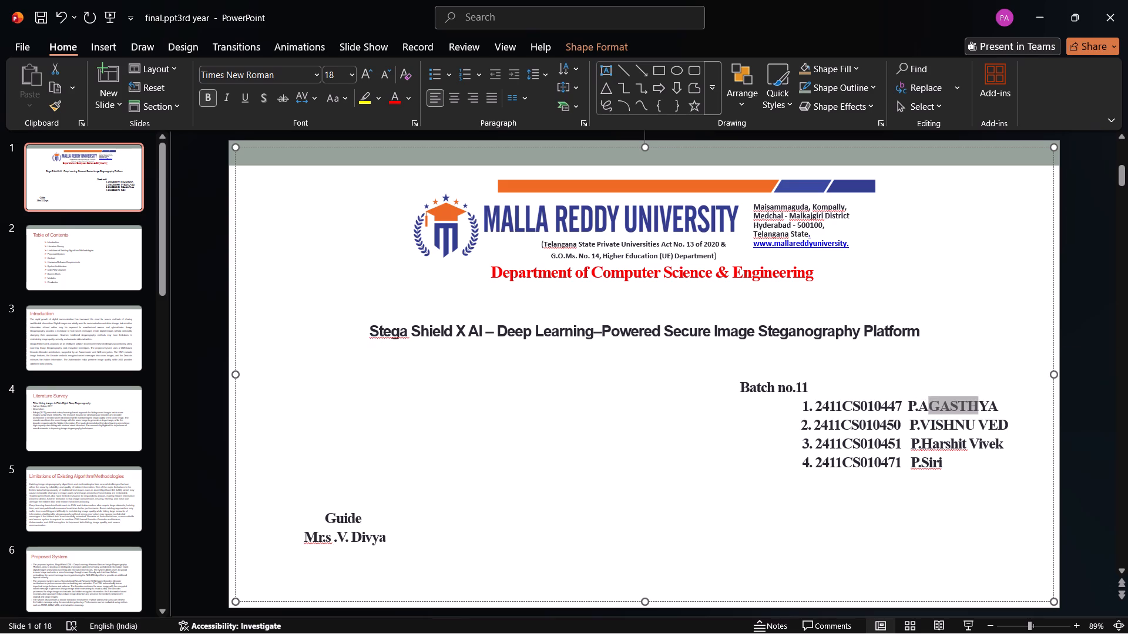
pyautogui.moveTo(986, 404); pyautogui.dragTo(1005, 402)
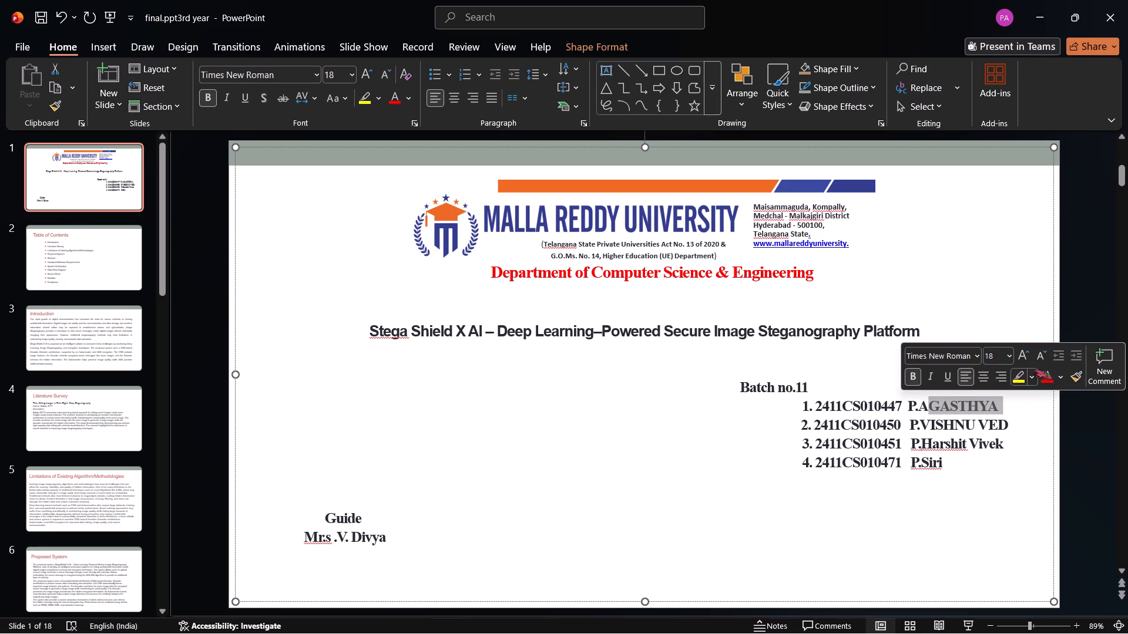
pyautogui.click(334, 98)
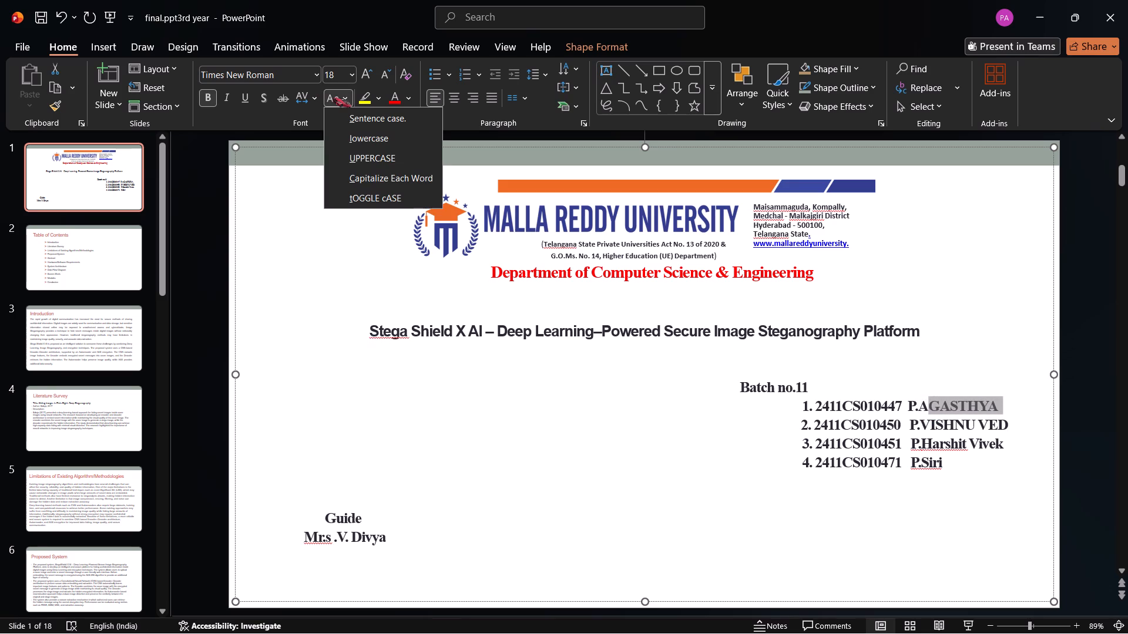
pyautogui.click(343, 141)
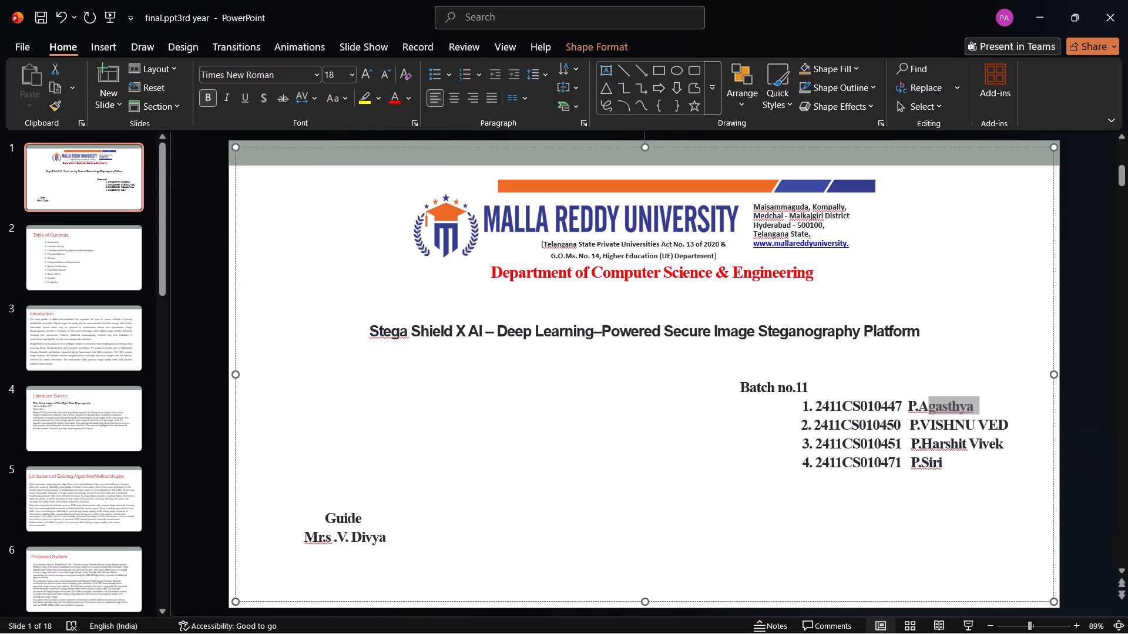
# Convert the second batch member's two-part name to lowercase and recapitalise its first letter as "V".
pyautogui.moveTo(926, 429); pyautogui.dragTo(1009, 421)
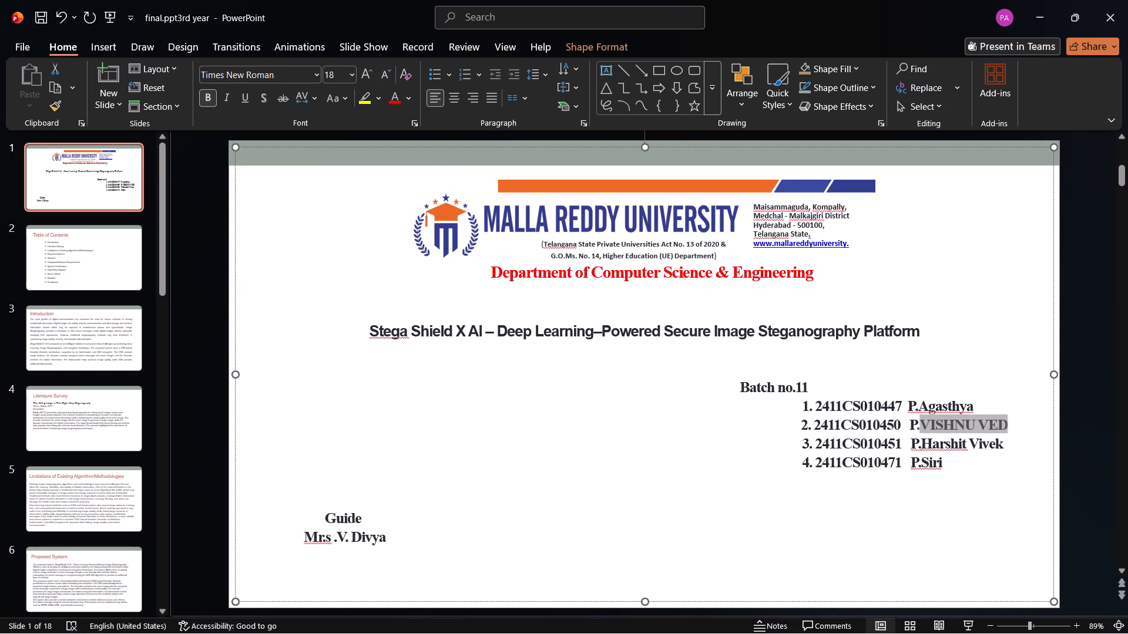
pyautogui.moveTo(1009, 421); pyautogui.dragTo(999, 424)
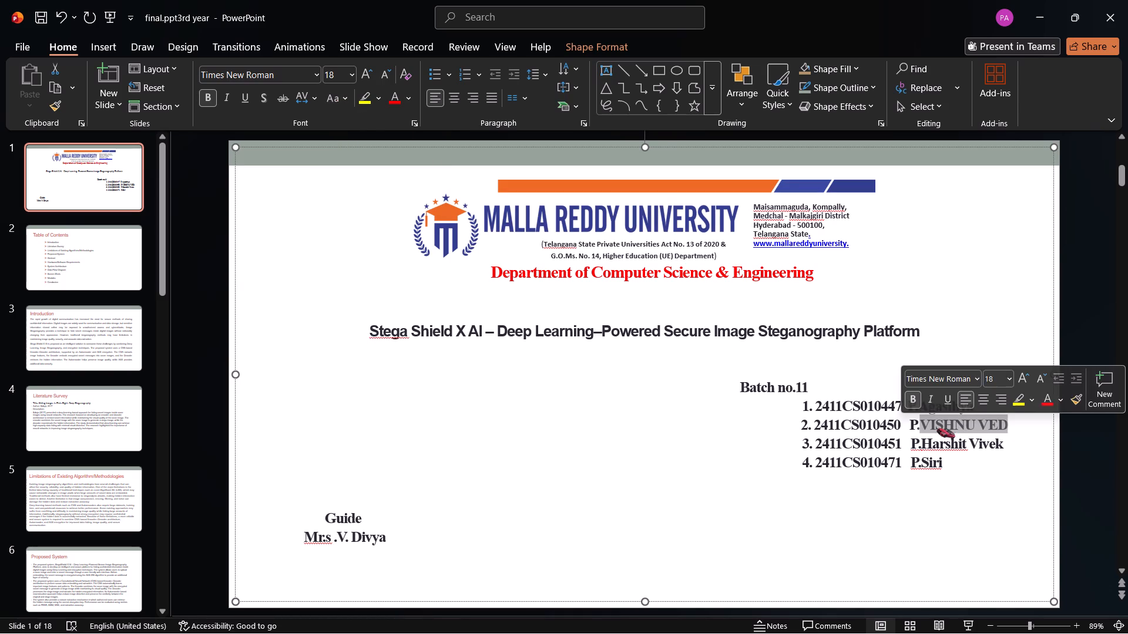
pyautogui.click(1022, 421)
pyautogui.moveTo(1020, 421); pyautogui.dragTo(929, 424)
pyautogui.click(325, 103)
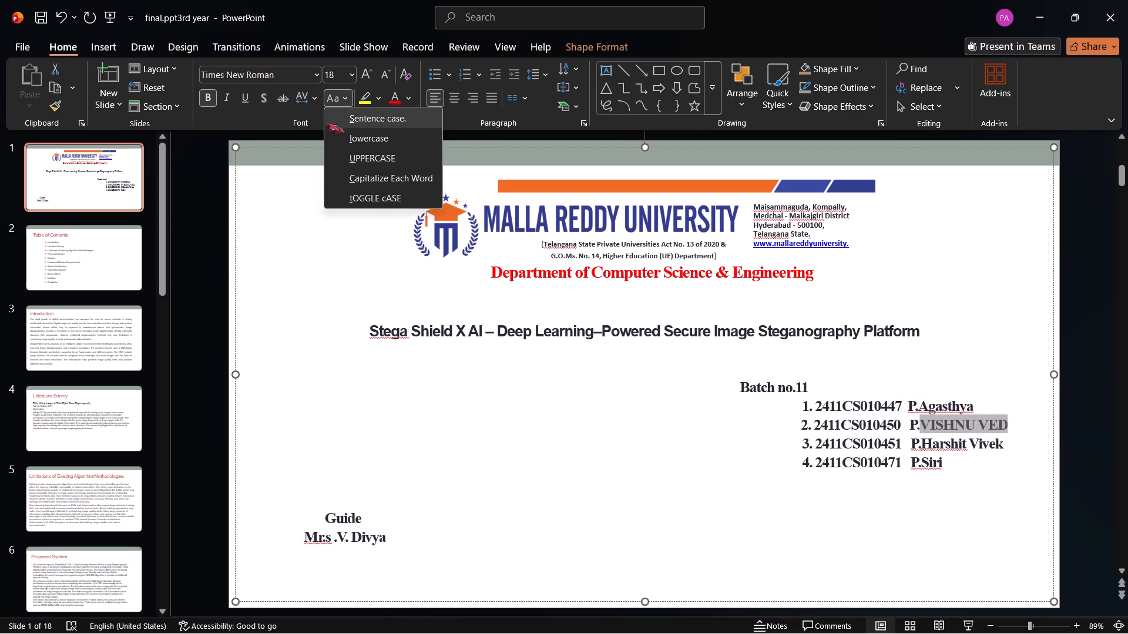
pyautogui.click(347, 145)
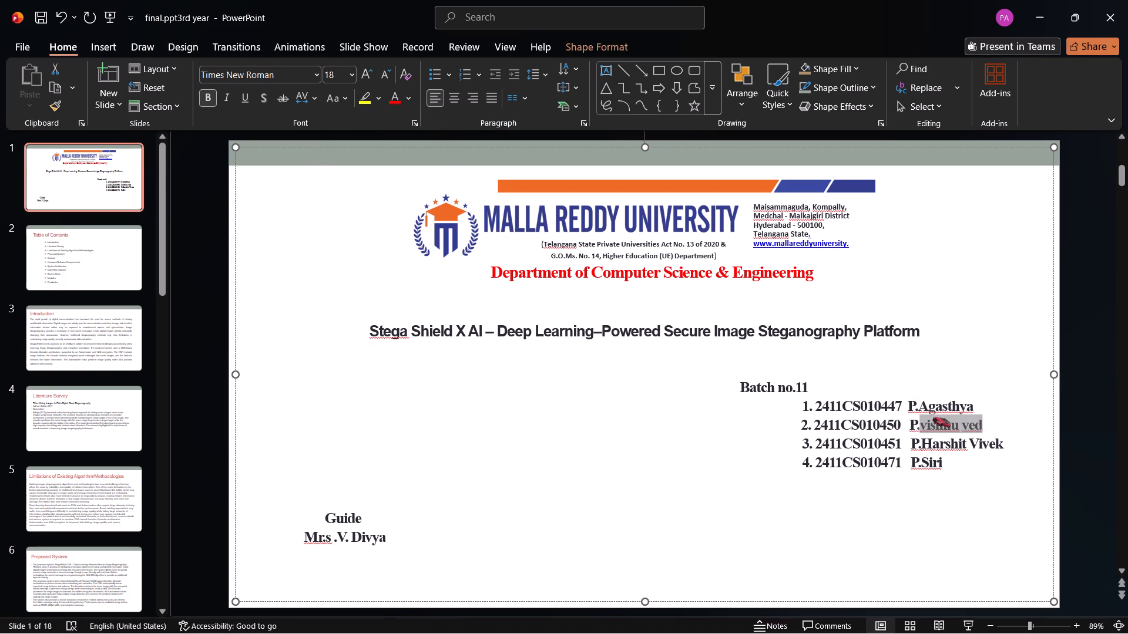
pyautogui.click(928, 430)
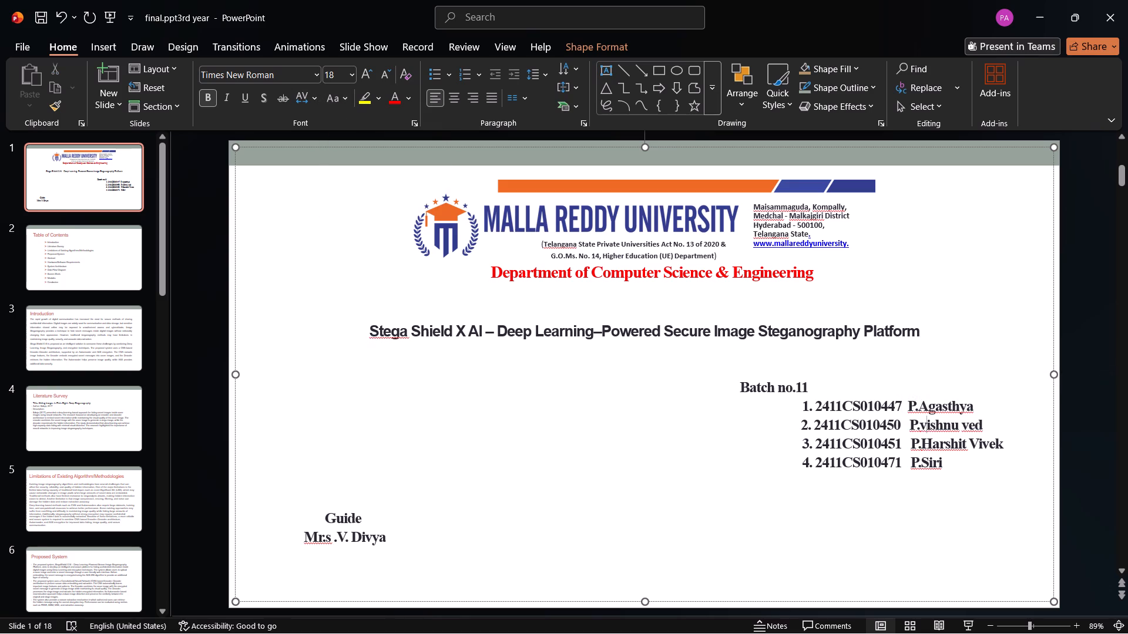
pyautogui.press('BackSpace')
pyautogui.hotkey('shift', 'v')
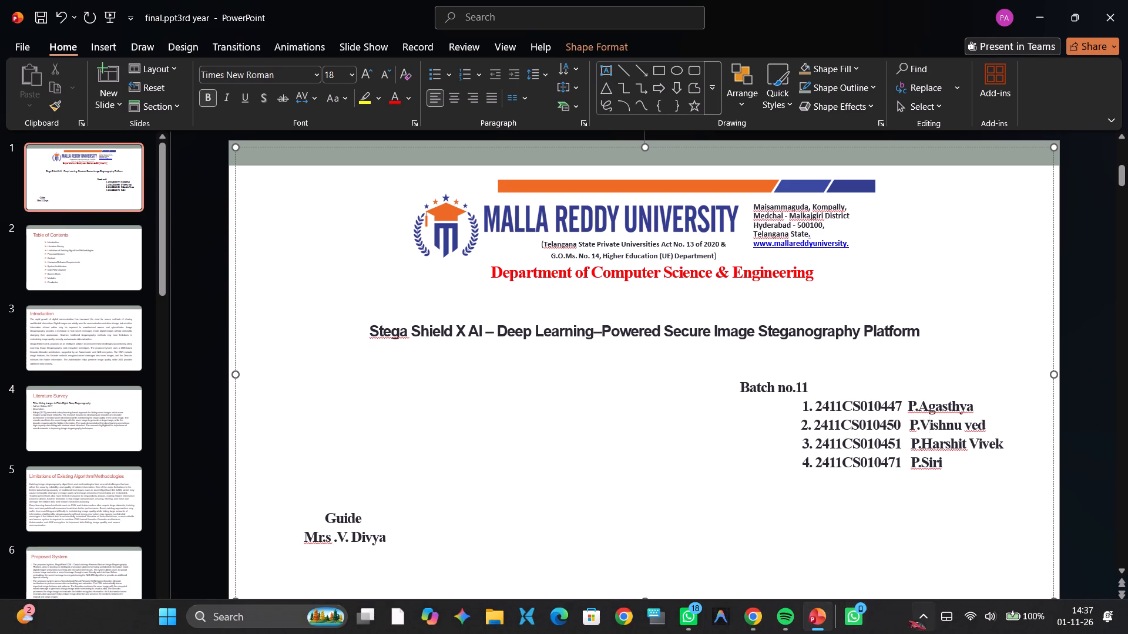
# Switch to Spotify, resume playback and skip ahead three tracks, returning to the presentation.
pyautogui.click(781, 630)
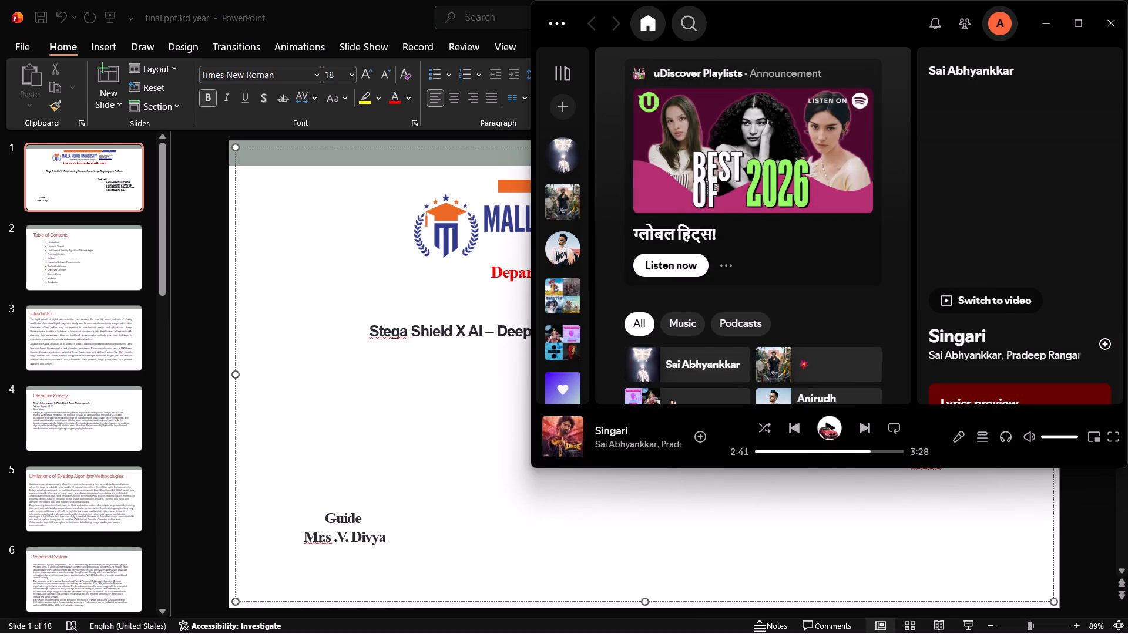
pyautogui.click(820, 425)
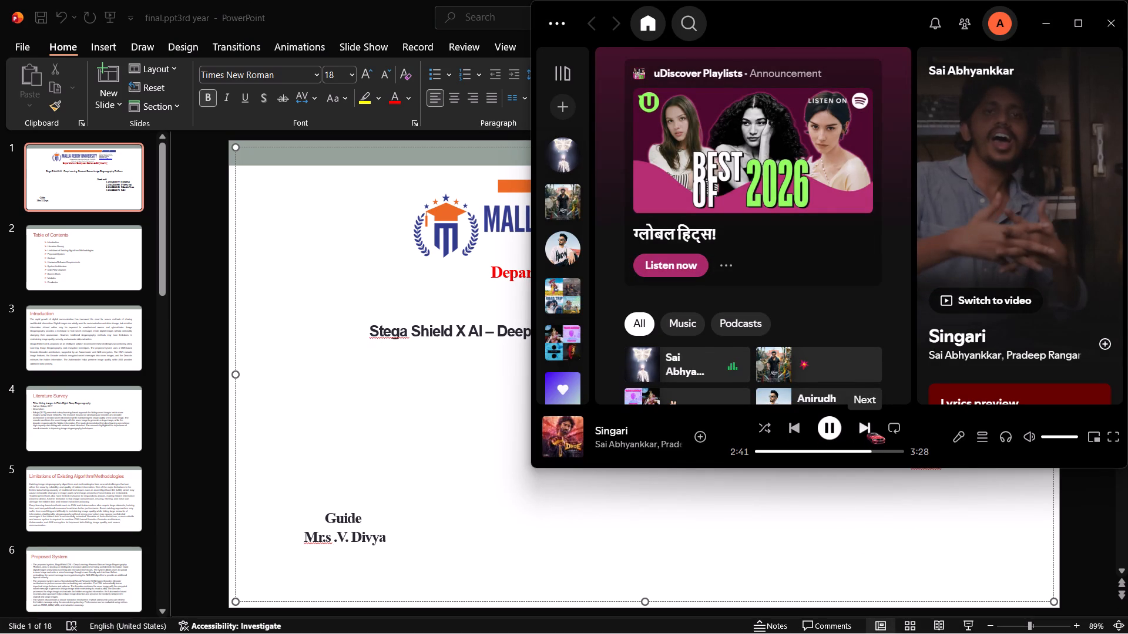
pyautogui.click(867, 433)
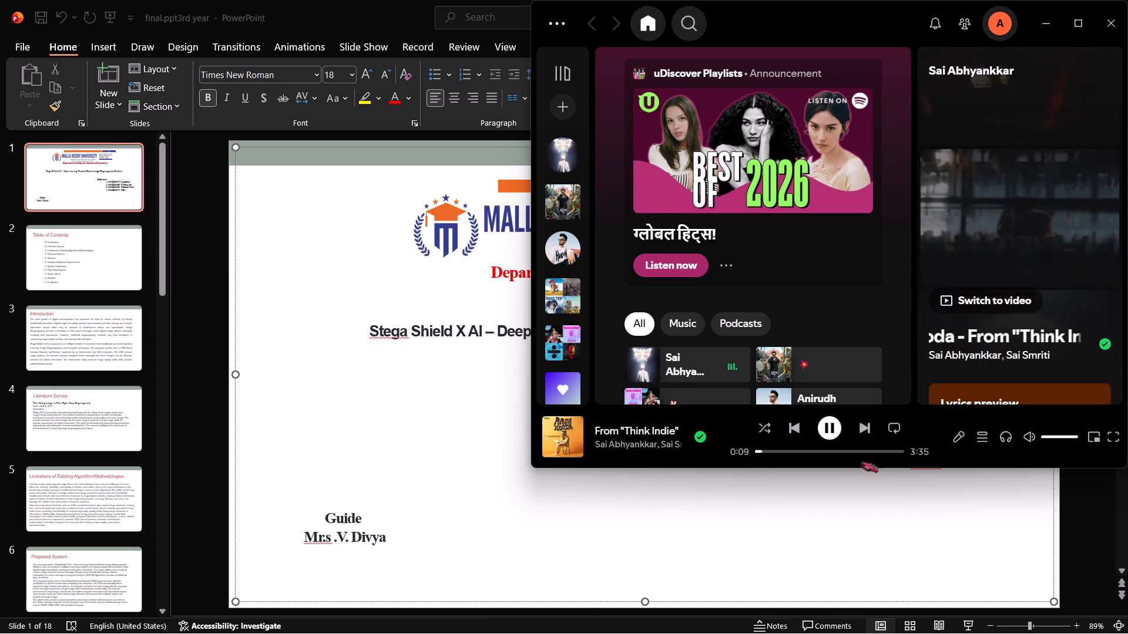
pyautogui.click(859, 423)
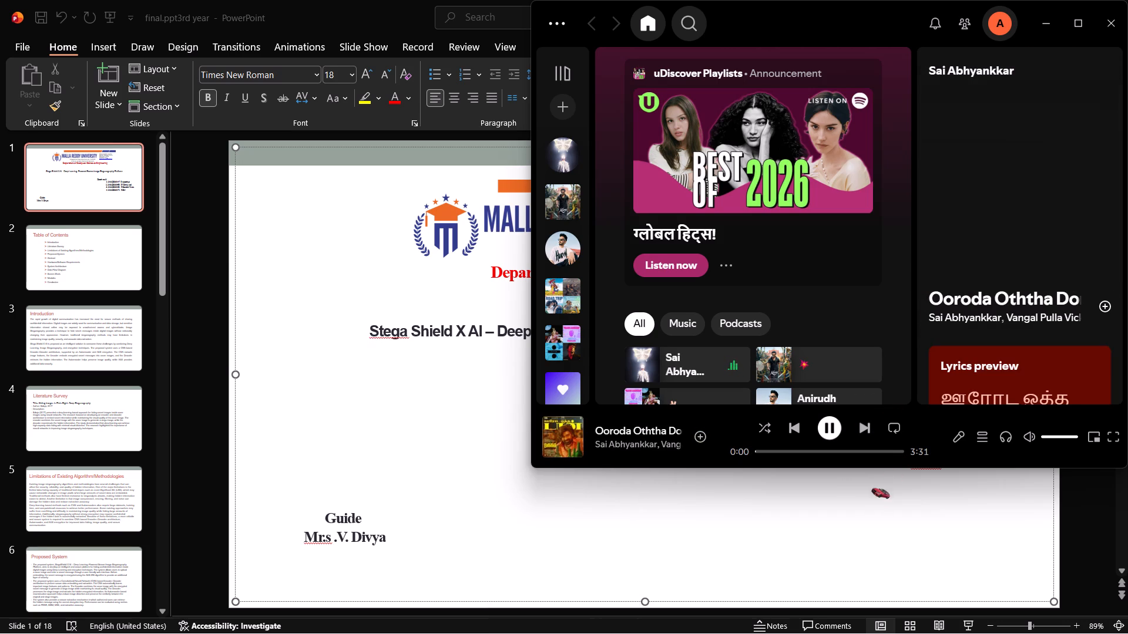
pyautogui.click(861, 430)
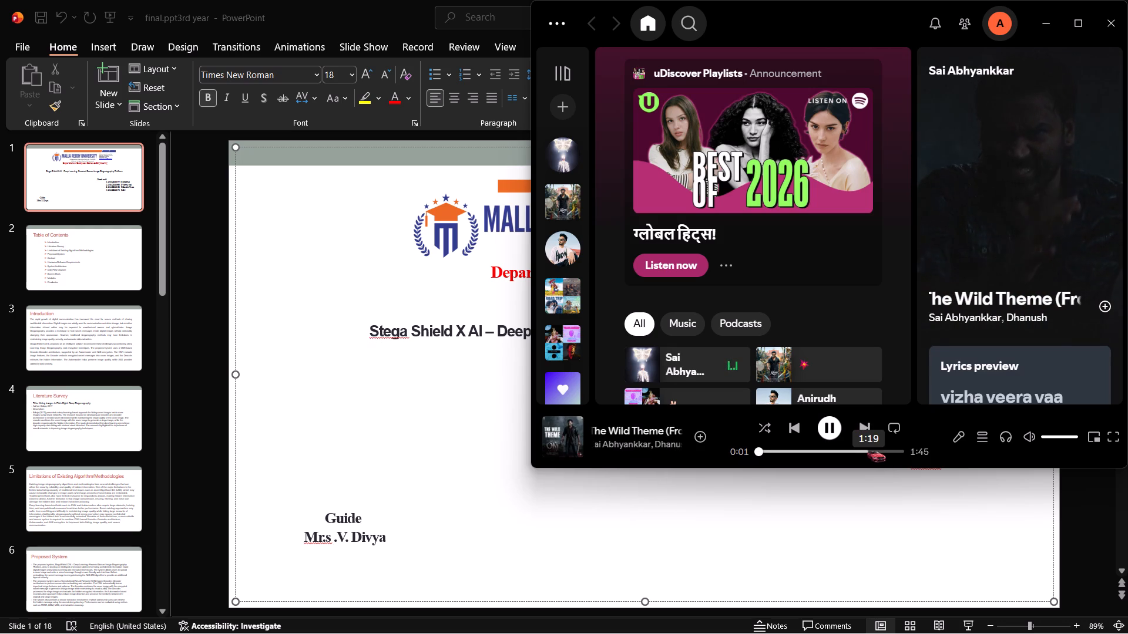
pyautogui.click(1061, 30)
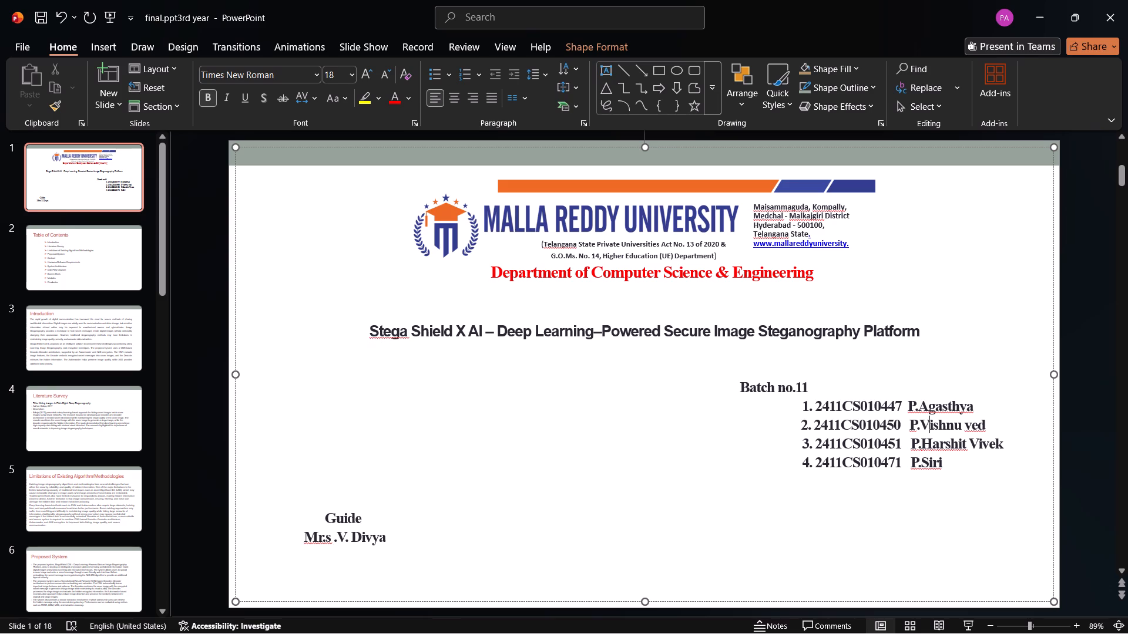
# Replace the fourth batch member's given name with the new member's two-part name with initial capitals, after "P.".
pyautogui.click(975, 471)
pyautogui.click(966, 468)
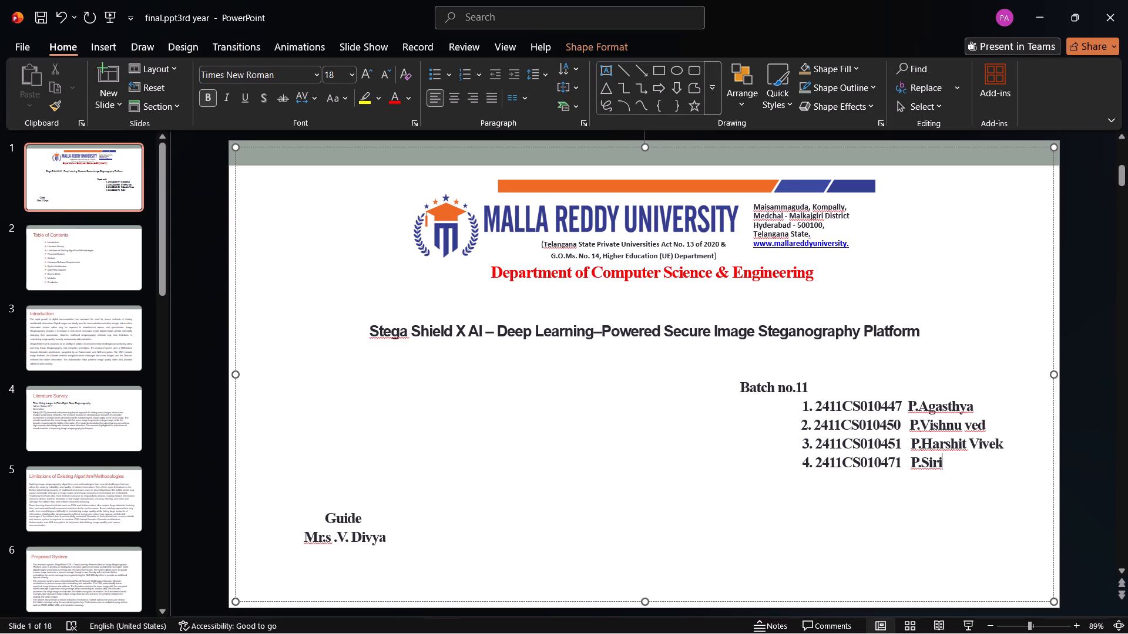
pyautogui.press('BackSpace')
pyautogui.press('BackSpace')
pyautogui.press('BackSpace')
pyautogui.press('BackSpace')
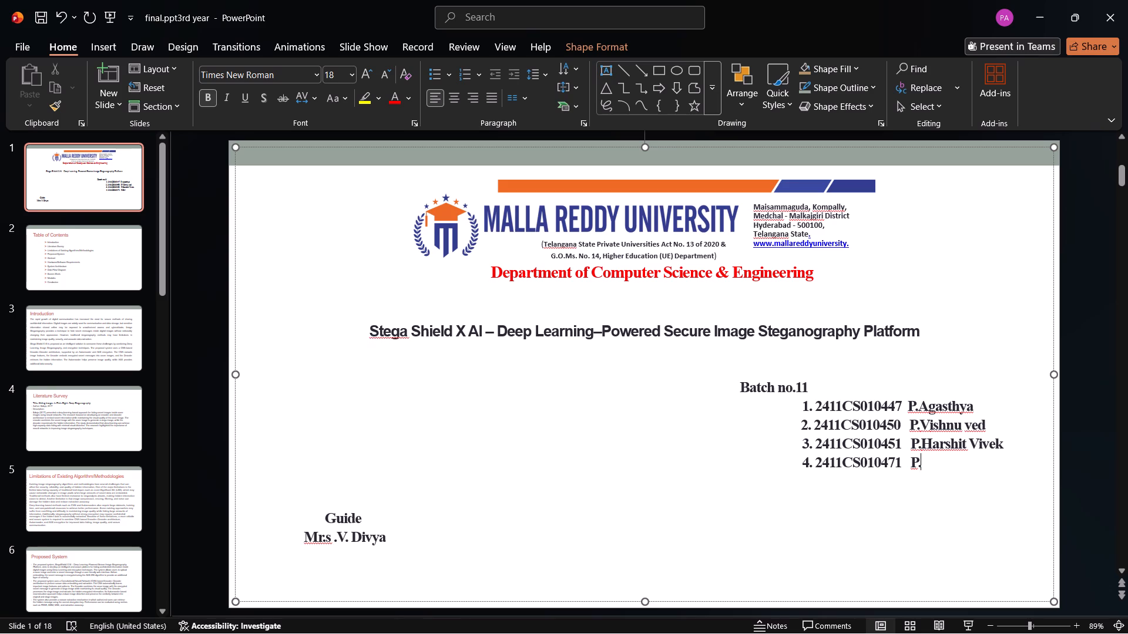
pyautogui.press('BackSpace')
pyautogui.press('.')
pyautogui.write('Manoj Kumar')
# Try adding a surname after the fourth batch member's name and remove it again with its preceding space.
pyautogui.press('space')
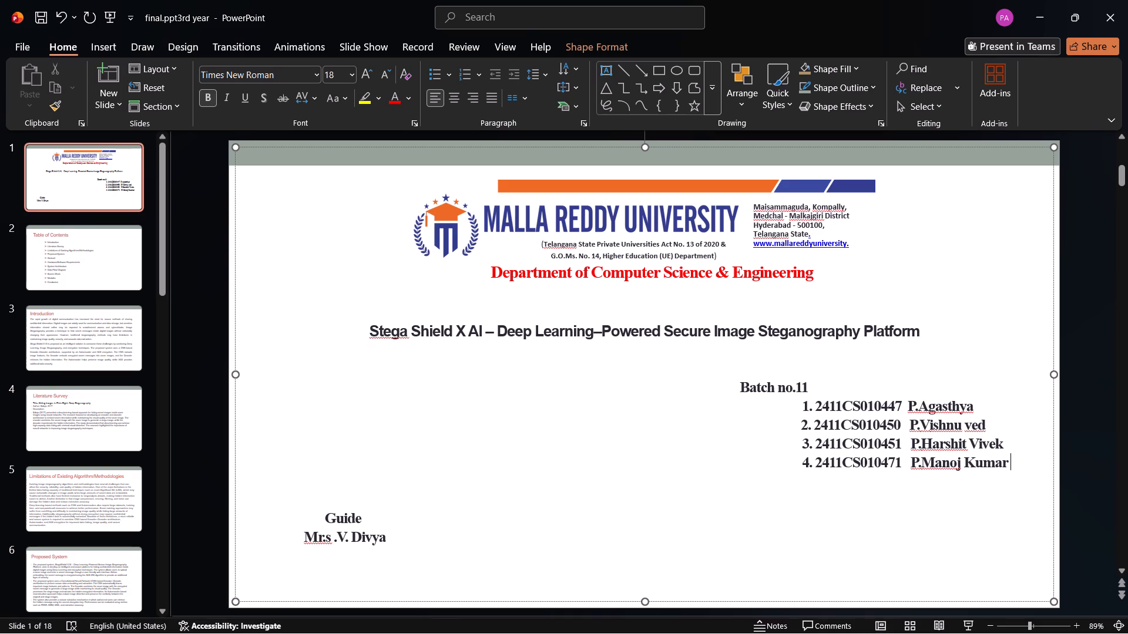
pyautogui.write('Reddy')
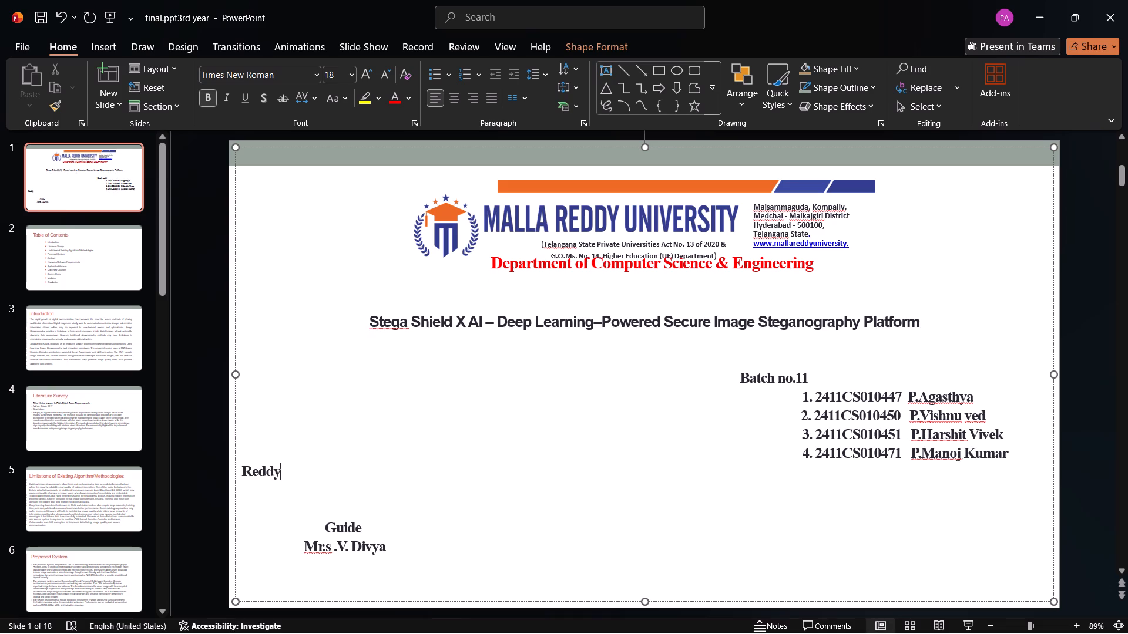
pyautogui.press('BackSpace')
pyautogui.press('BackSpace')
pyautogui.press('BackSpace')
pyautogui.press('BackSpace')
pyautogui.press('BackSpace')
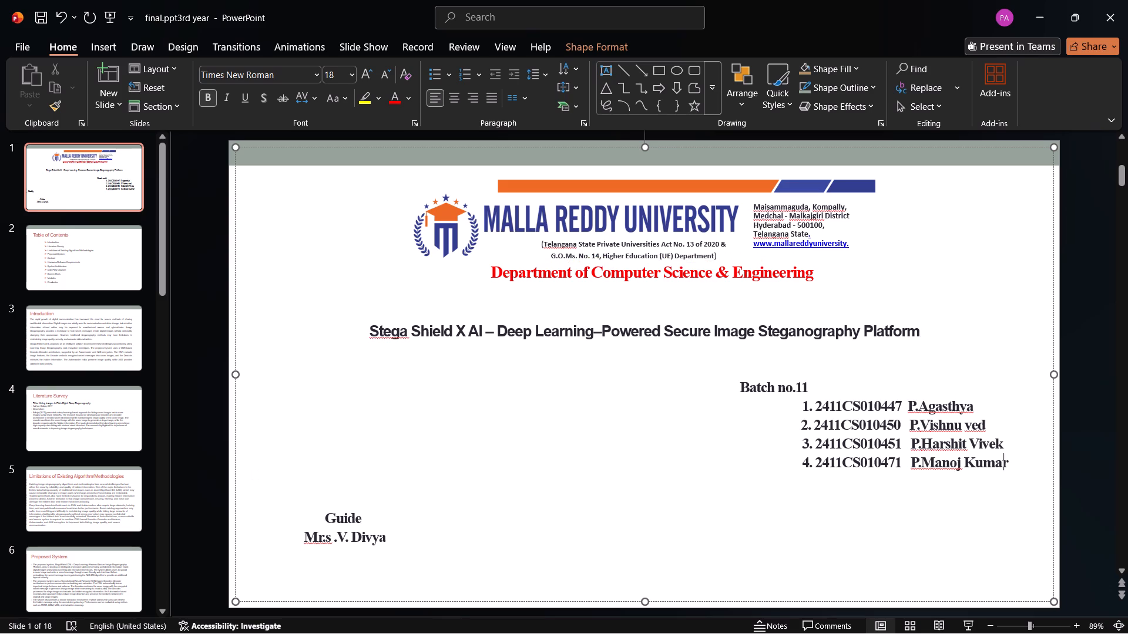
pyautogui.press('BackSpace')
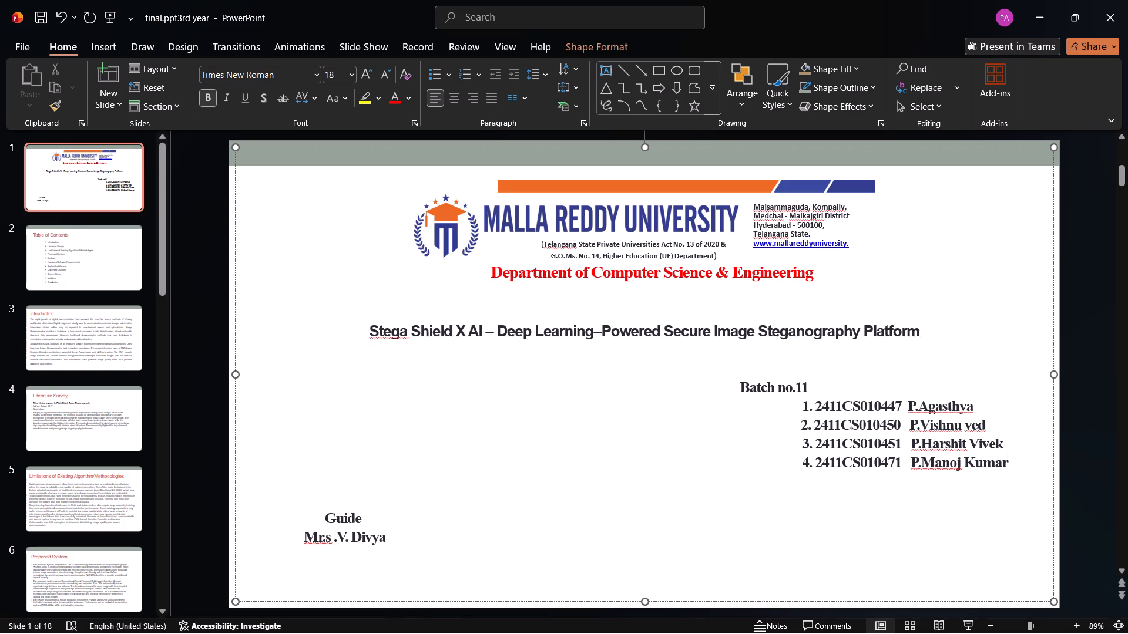
# Change the fourth batch member's initial to "R".
pyautogui.click(916, 468)
pyautogui.press('BackSpace')
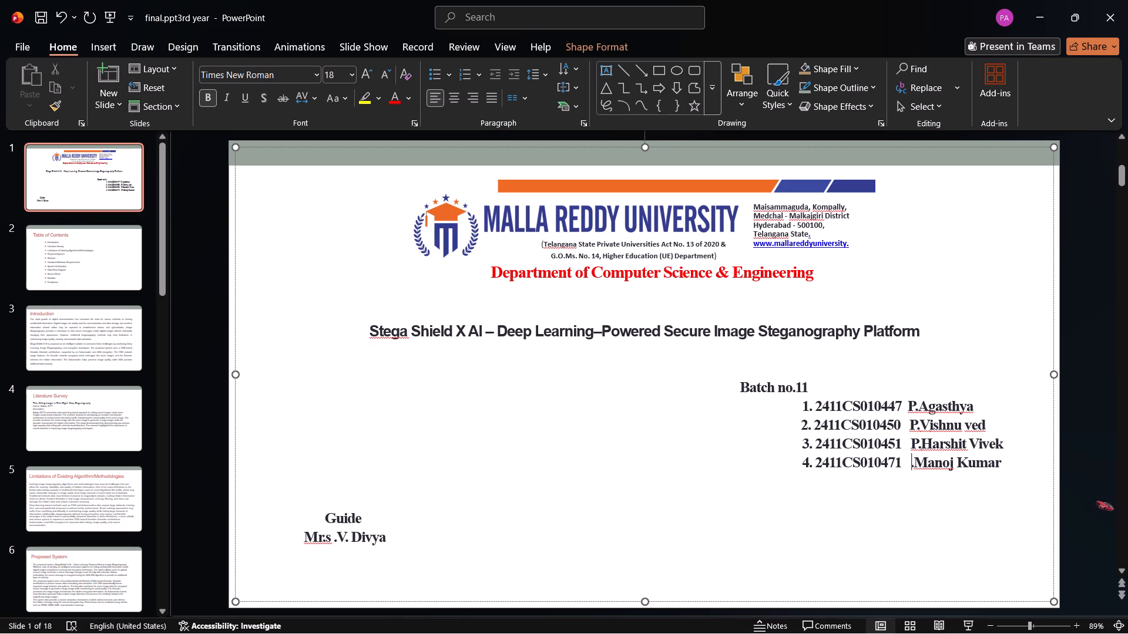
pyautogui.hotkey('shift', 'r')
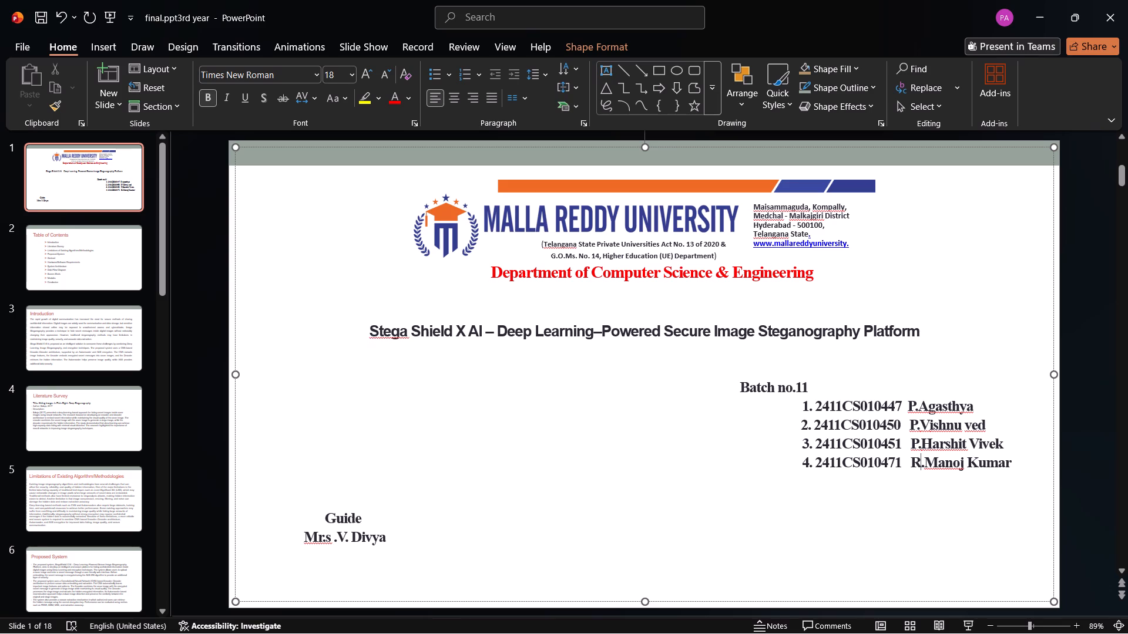
# Replace the guide's name below "Guide" with the new guide's, using the title "Mr.", the initial "G" and a two-part name.
pyautogui.click(390, 540)
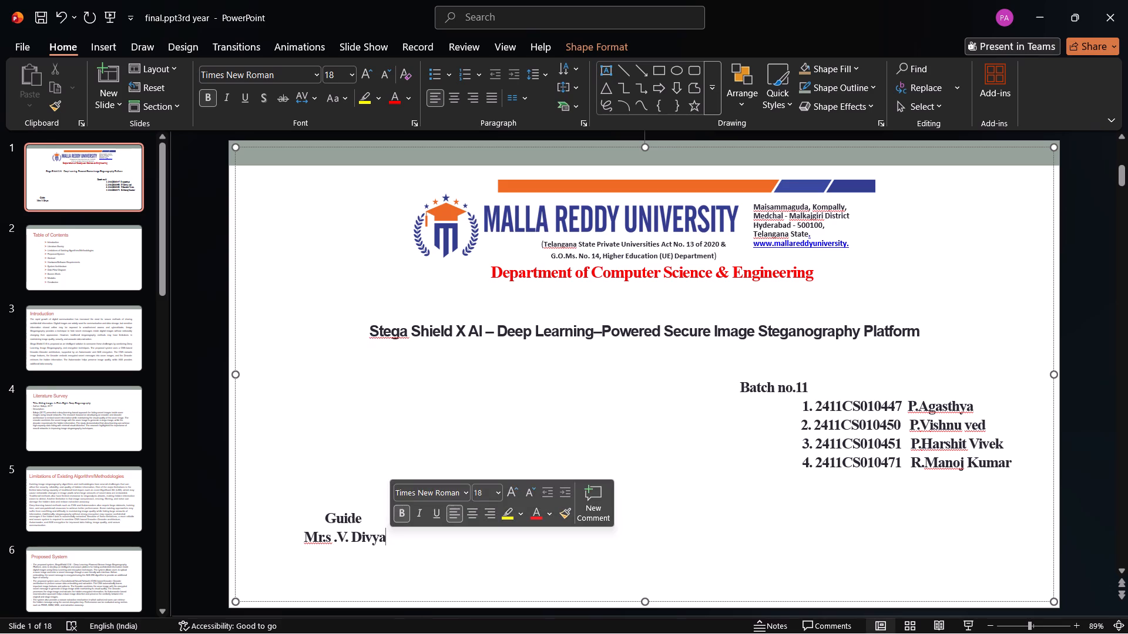
pyautogui.hotkey('ctrl', 'BackSpace')
pyautogui.hotkey('ctrl', 'BackSpace')
pyautogui.hotkey('ctrl', 'BackSpace')
pyautogui.hotkey('ctrl', 'BackSpace')
pyautogui.press('BackSpace')
pyautogui.press('BackSpace')
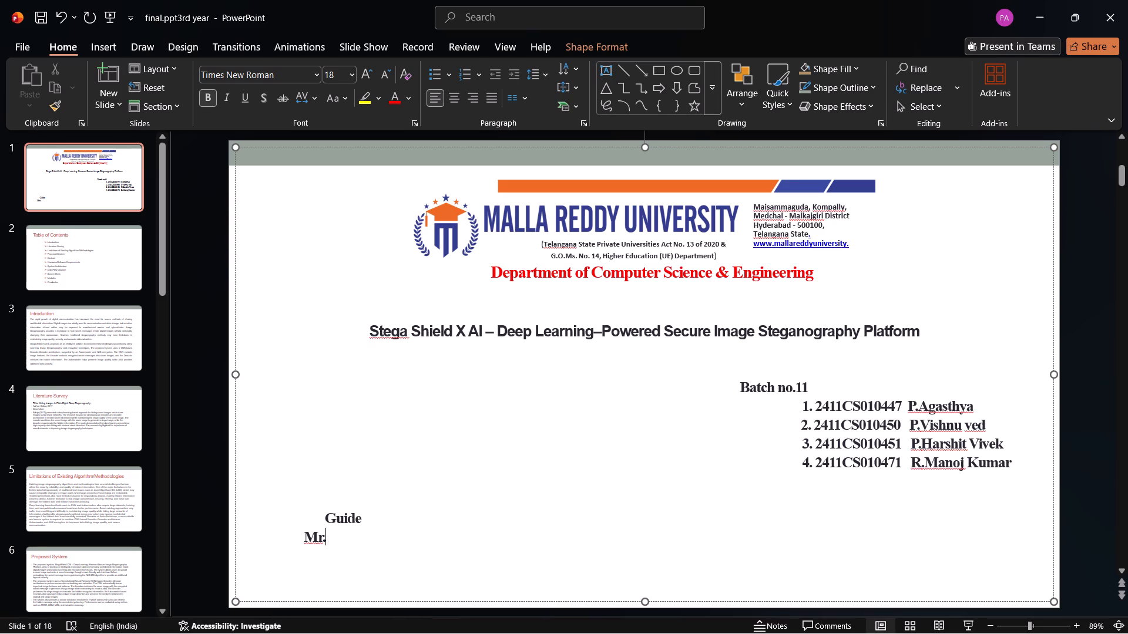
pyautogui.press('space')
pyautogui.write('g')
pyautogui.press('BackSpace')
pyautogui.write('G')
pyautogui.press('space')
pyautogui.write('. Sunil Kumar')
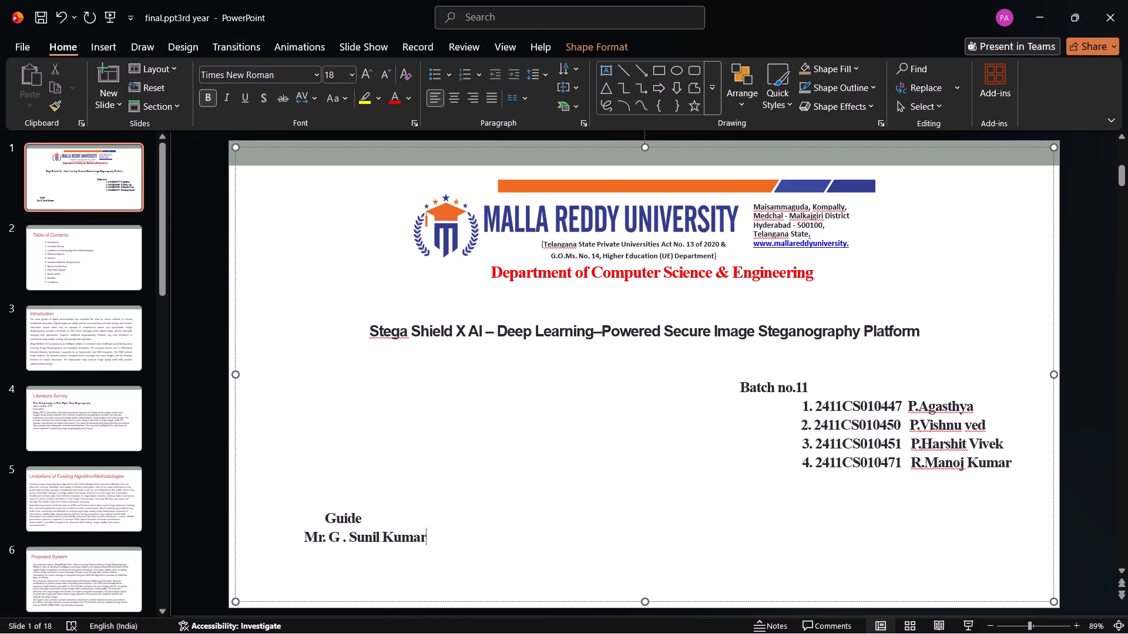
# Open the "Batch no." line for editing at the end of its number.
pyautogui.click(807, 390)
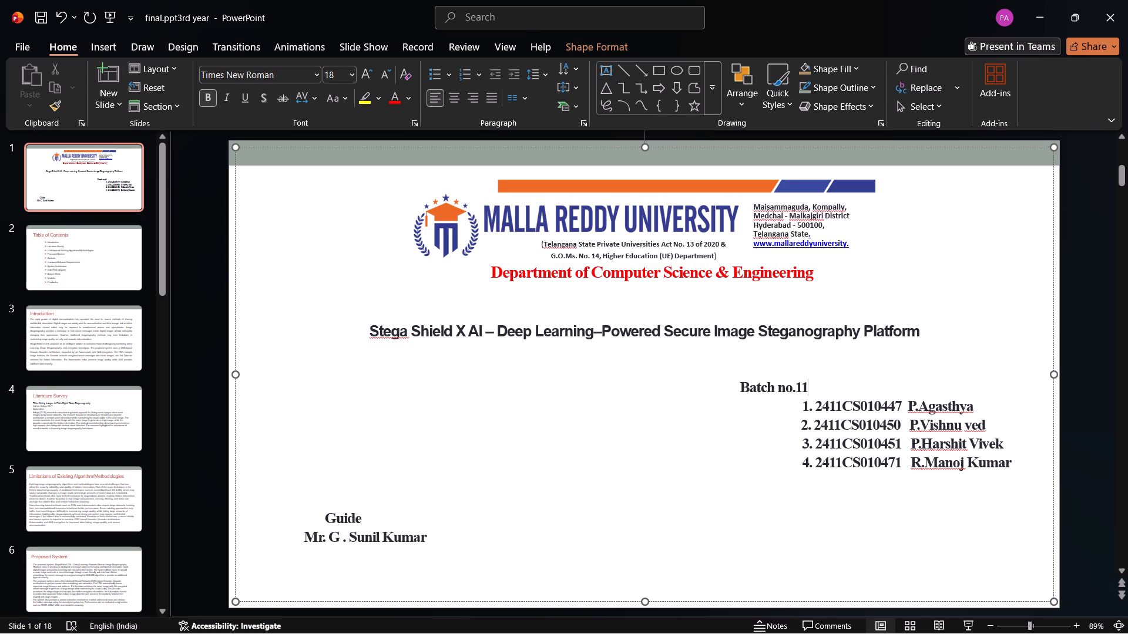
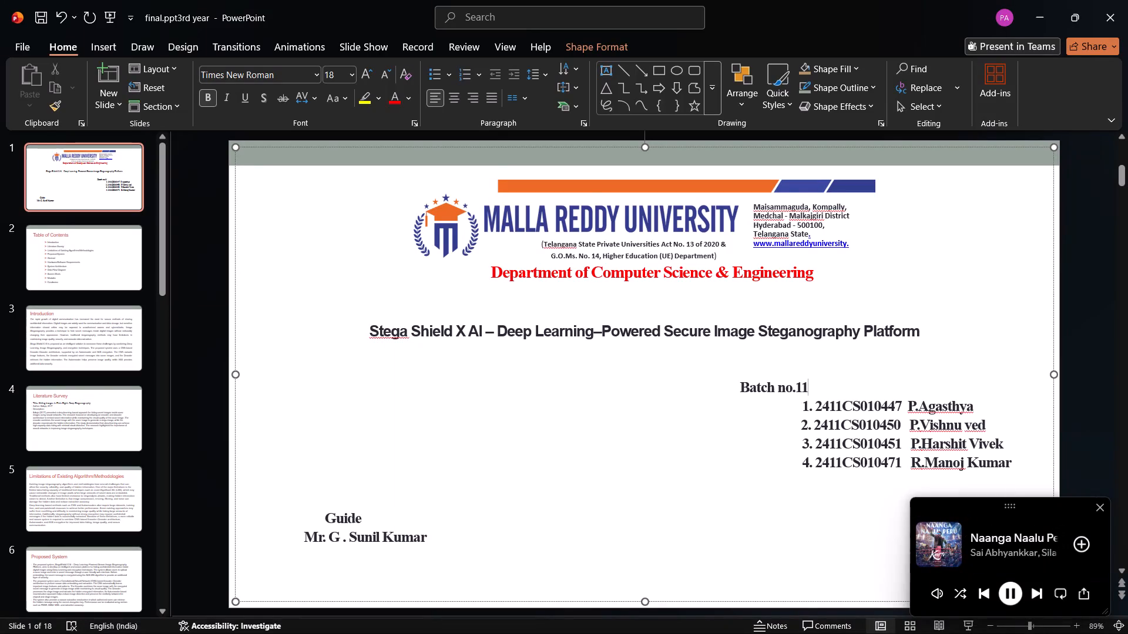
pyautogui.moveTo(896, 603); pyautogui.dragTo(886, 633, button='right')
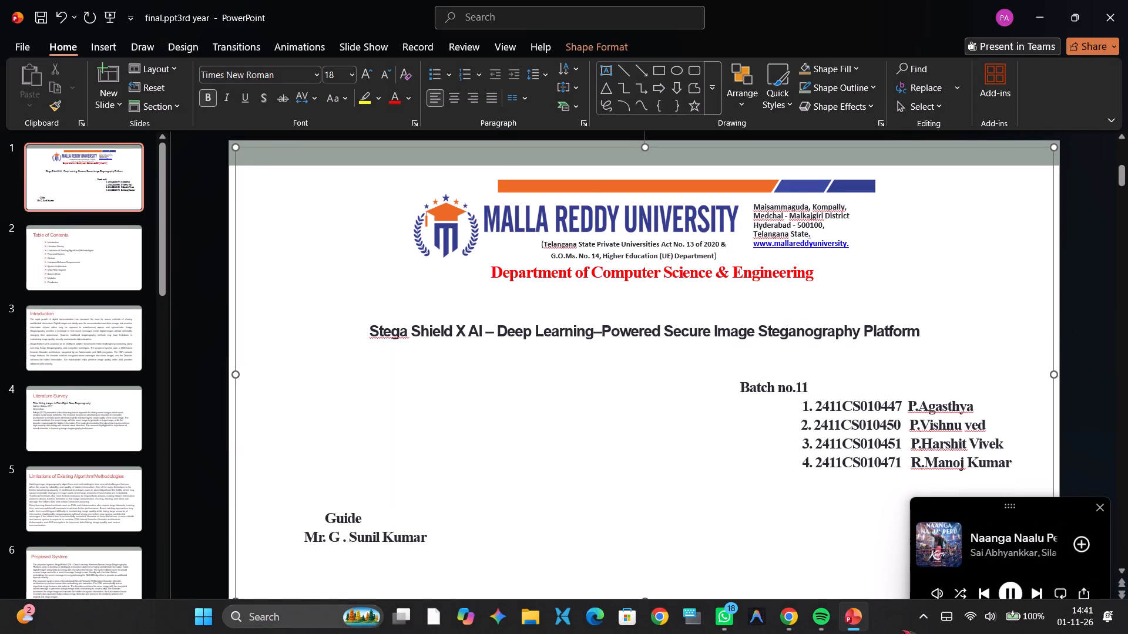
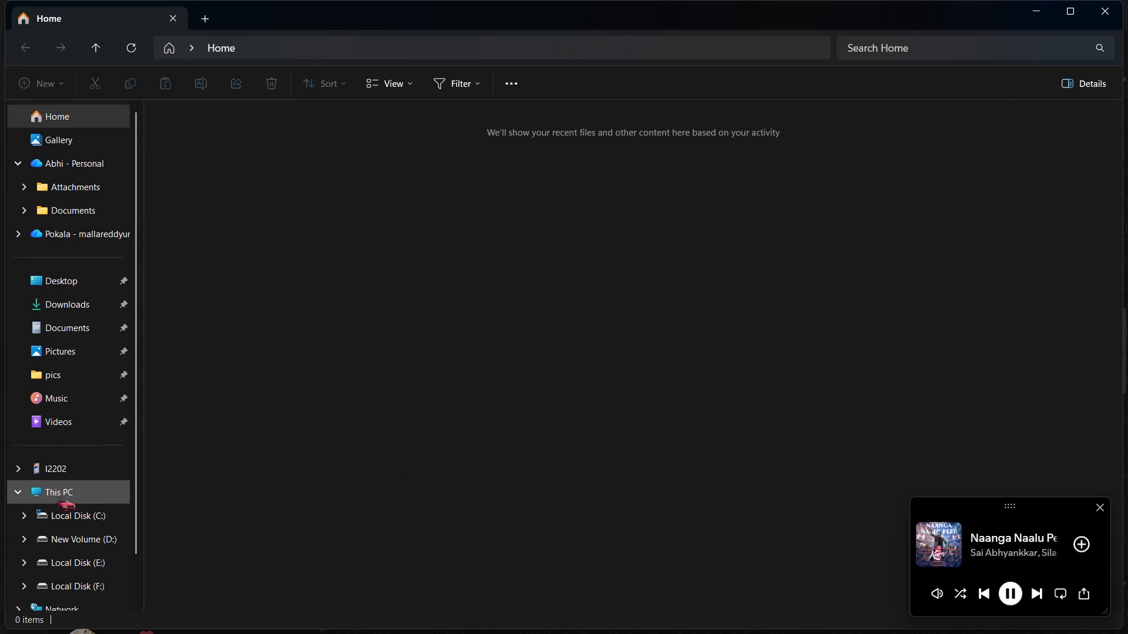
# Browse the local drives, Network, Desktop and Downloads for the STEGA SHIELD presentation.
pyautogui.click(62, 514)
pyautogui.click(67, 538)
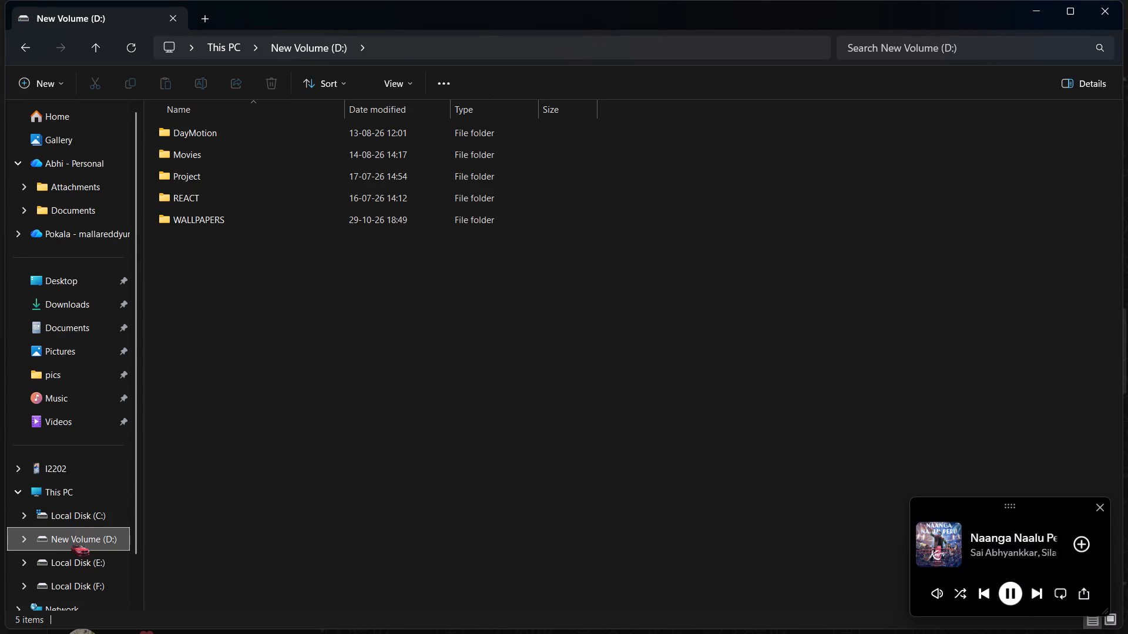
pyautogui.click(75, 565)
pyautogui.click(83, 589)
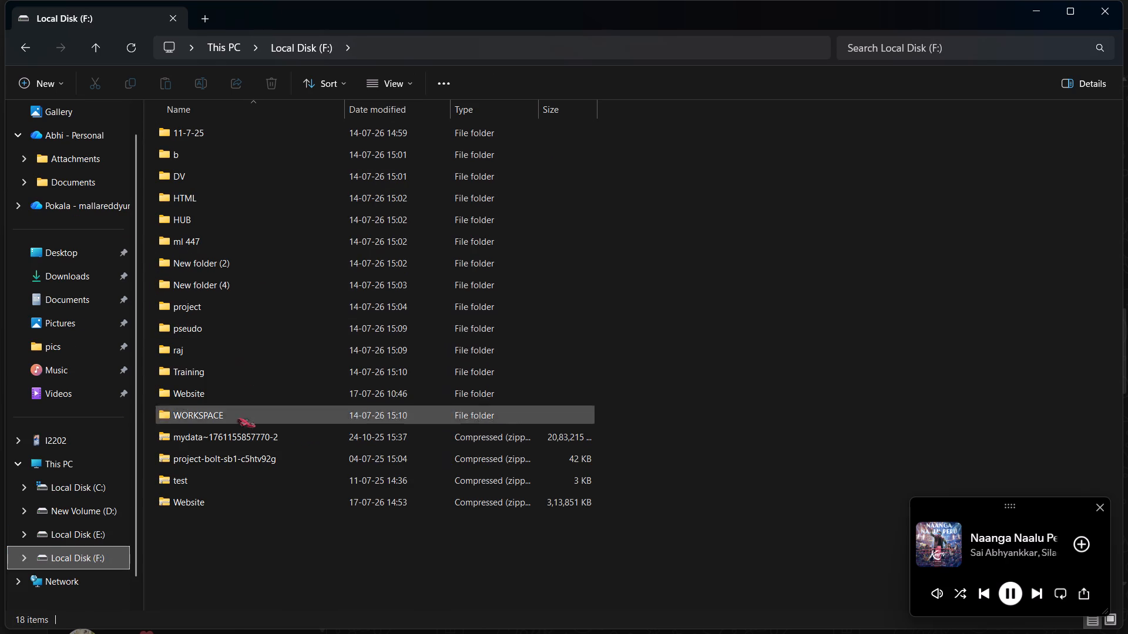
pyautogui.scroll(-1, 63, 520)
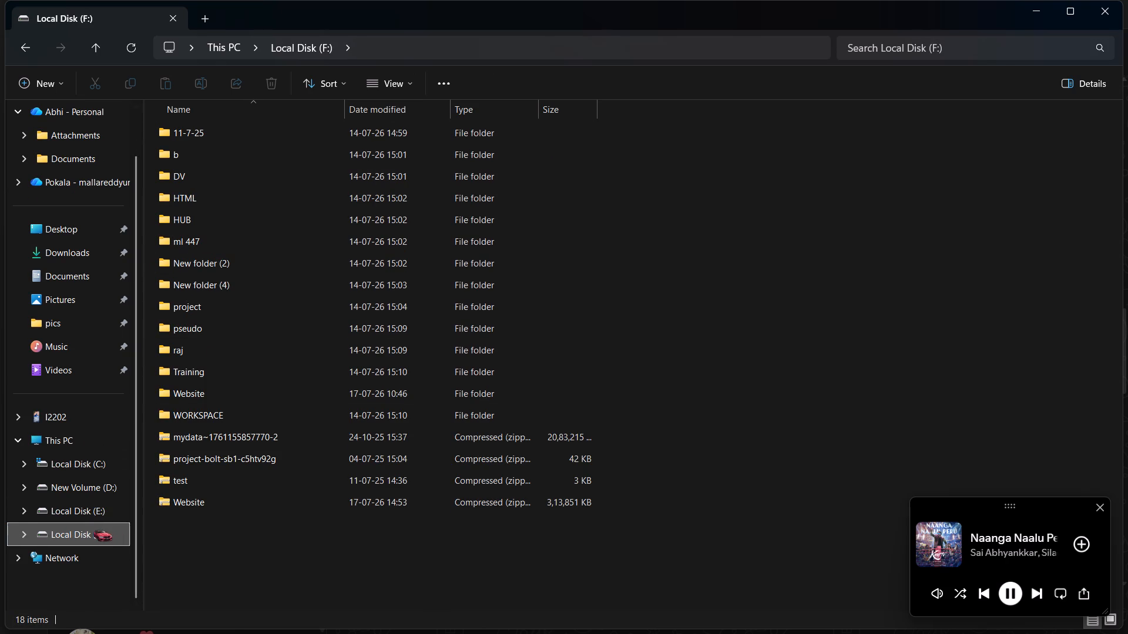
pyautogui.click(51, 560)
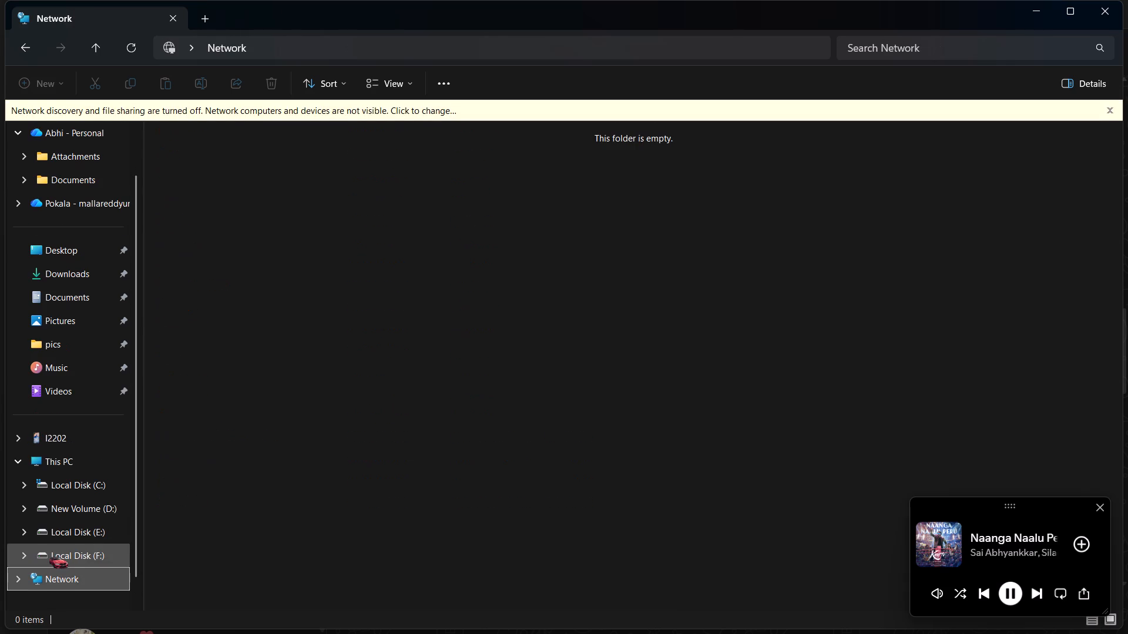
pyautogui.click(45, 481)
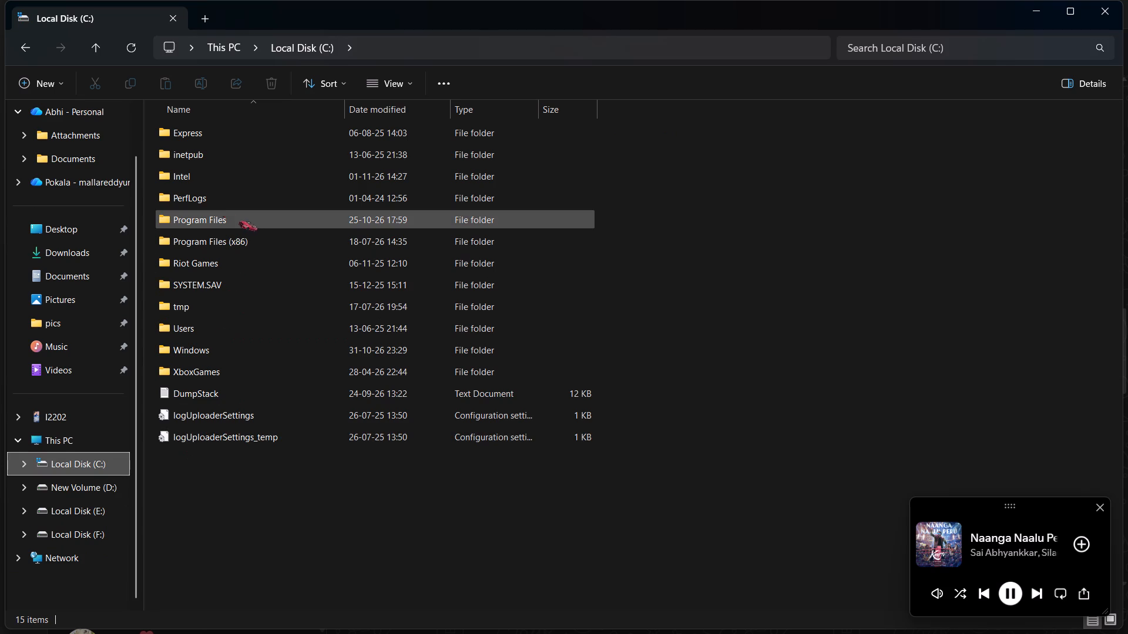
pyautogui.click(45, 236)
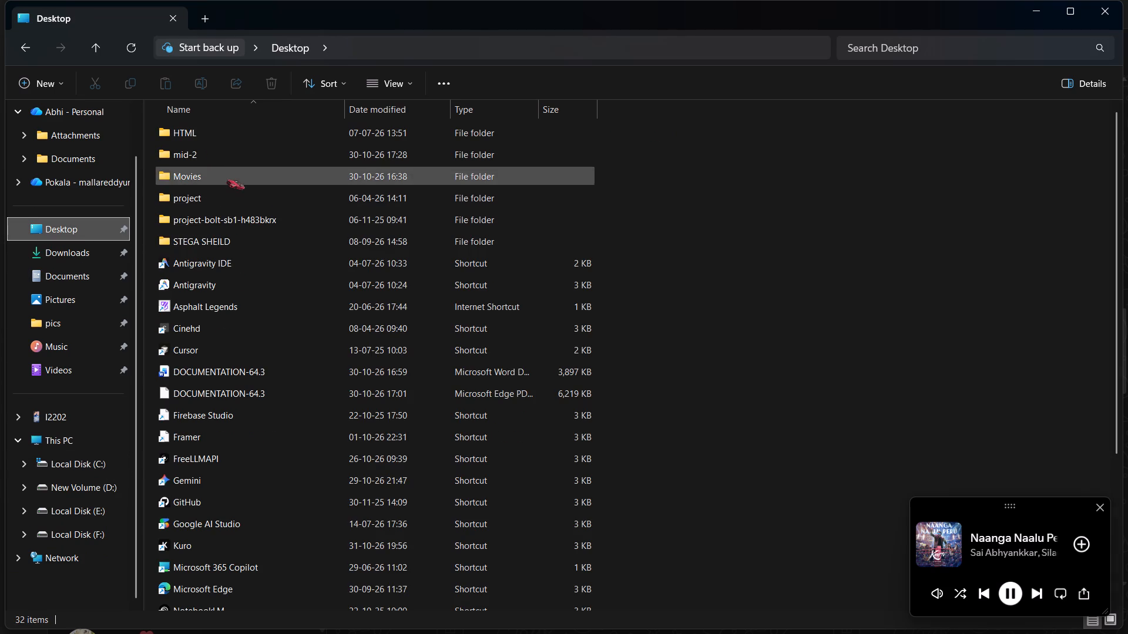
pyautogui.click(41, 249)
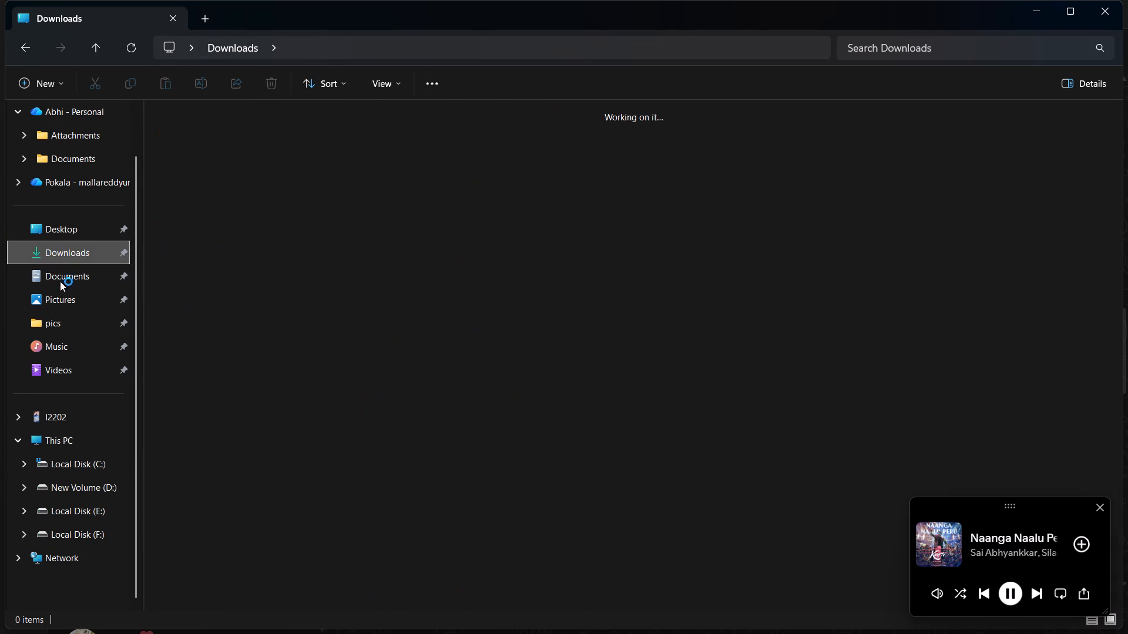
# Open the STEGA SHIELD presentation from the AD folder in Documents.
pyautogui.click(61, 285)
pyautogui.doubleClick(253, 160)
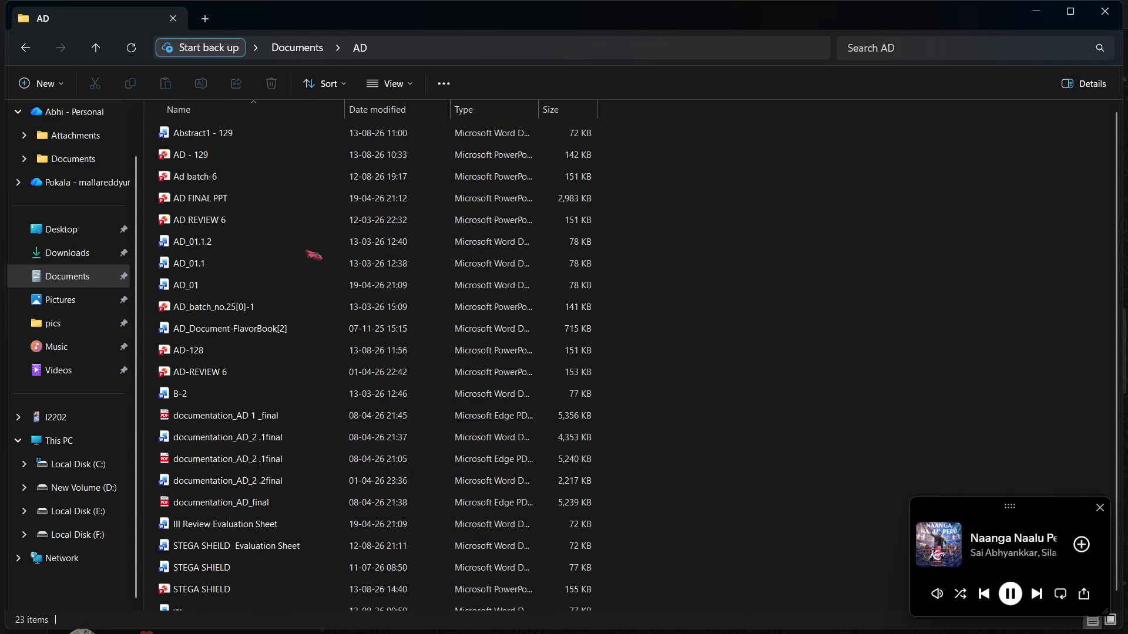
pyautogui.scroll(-3, 246, 374)
pyautogui.click(162, 579)
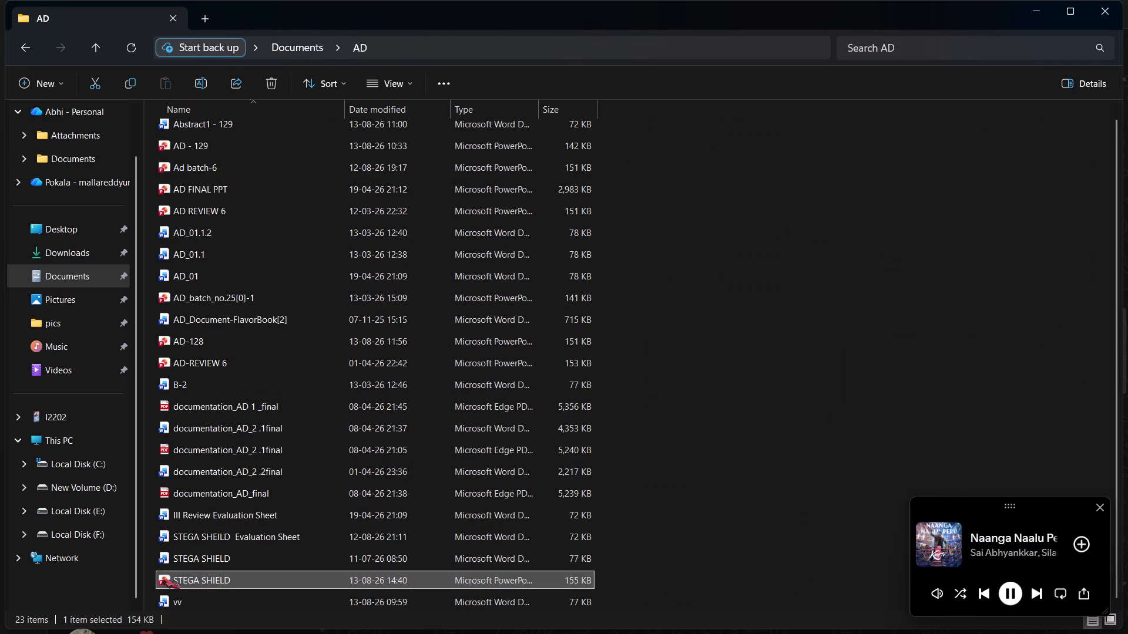
pyautogui.moveTo(166, 579); pyautogui.dragTo(173, 578)
pyautogui.doubleClick(219, 582)
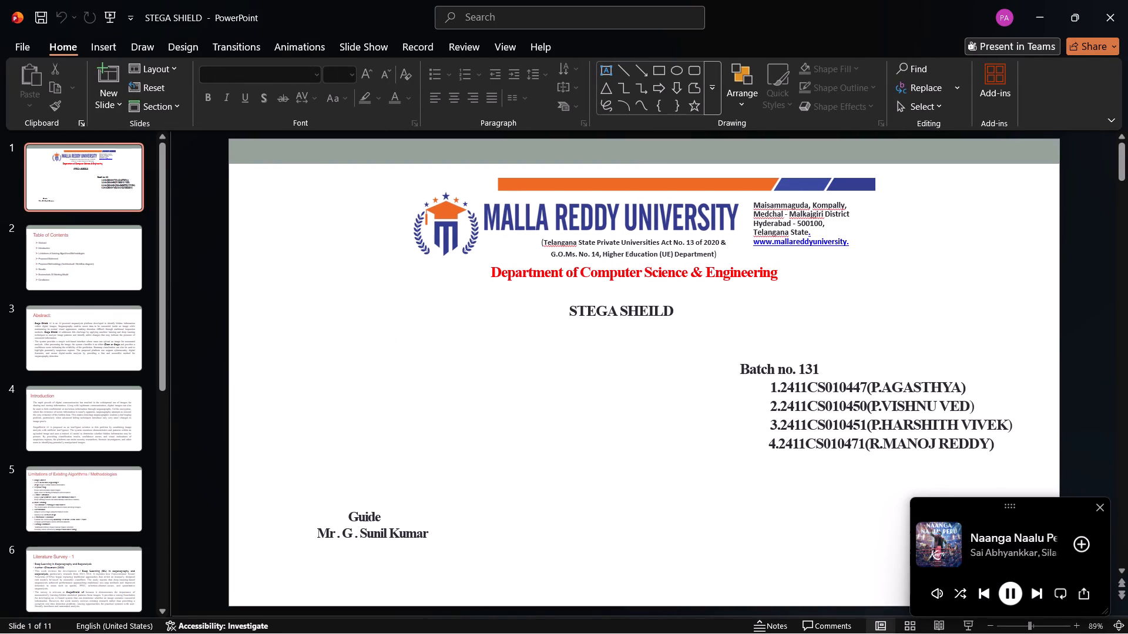
# Replace the batch block on final.ppt3rd year's title slide with the Batch no. 131 line and four member entries copied from STEGA SHIELD.
pyautogui.moveTo(733, 369); pyautogui.dragTo(990, 461)
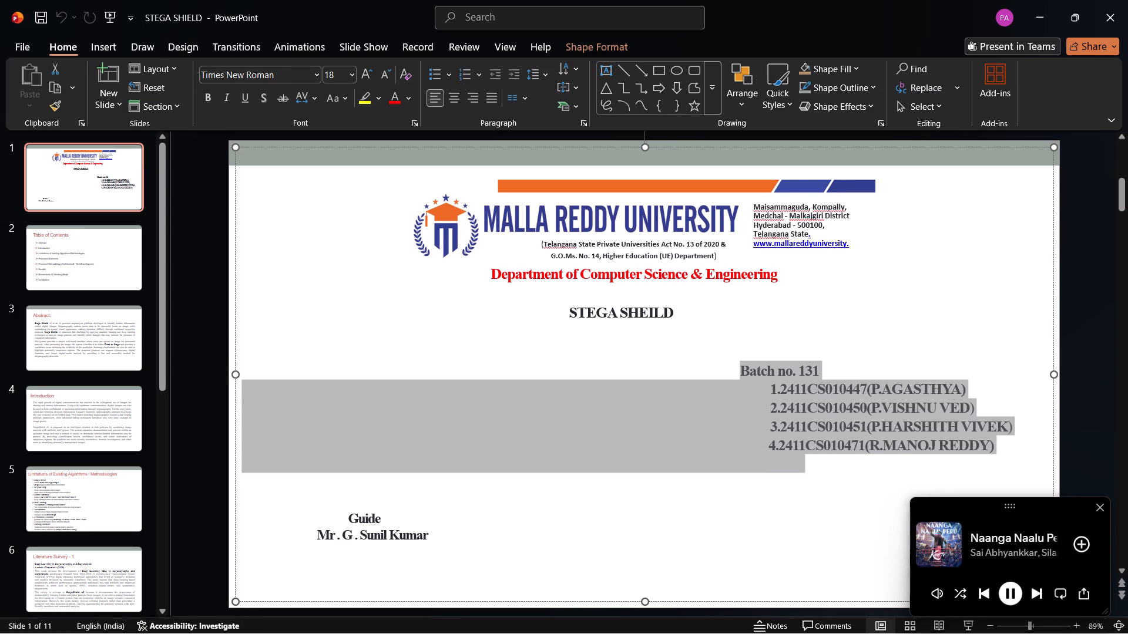
pyautogui.moveTo(990, 461); pyautogui.dragTo(790, 445)
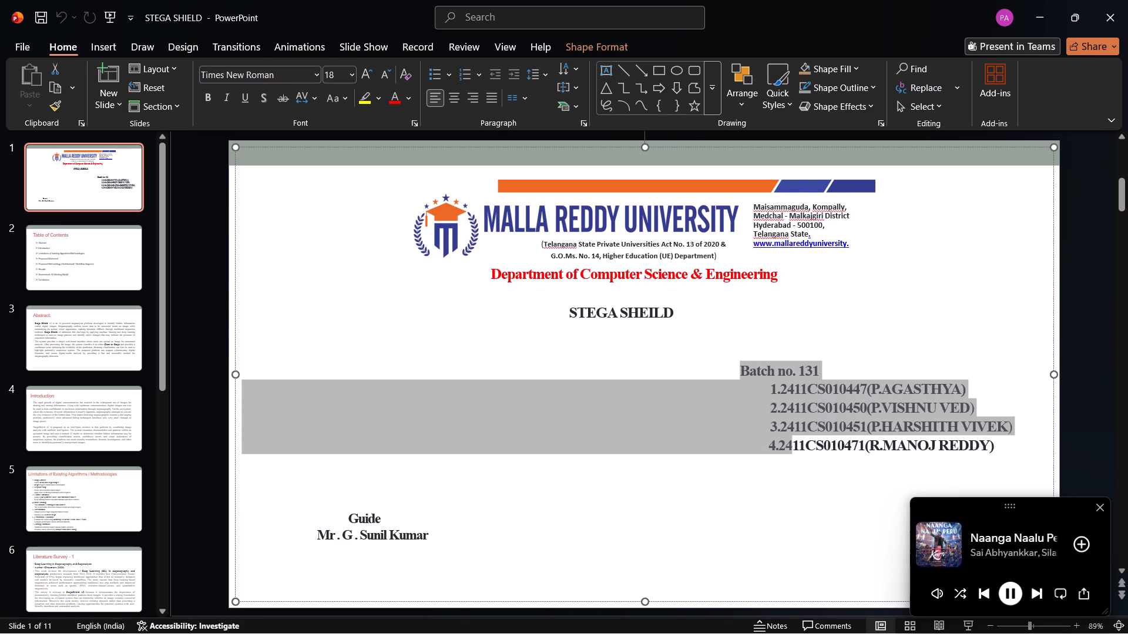
pyautogui.moveTo(790, 445); pyautogui.dragTo(1010, 441)
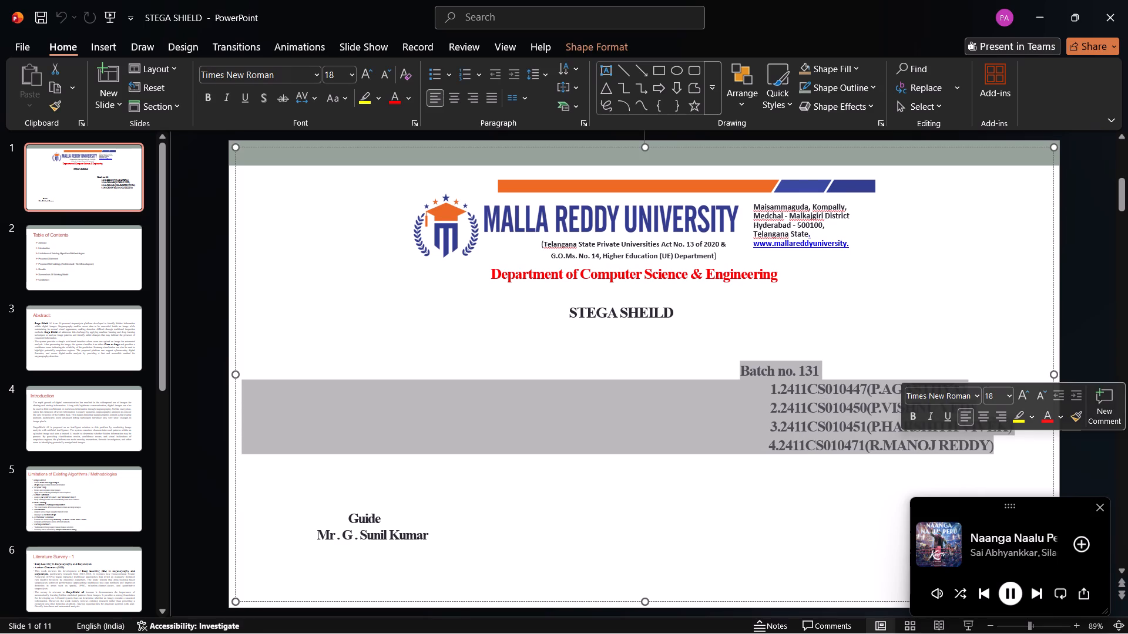
pyautogui.hotkey('ctrl', 'c')
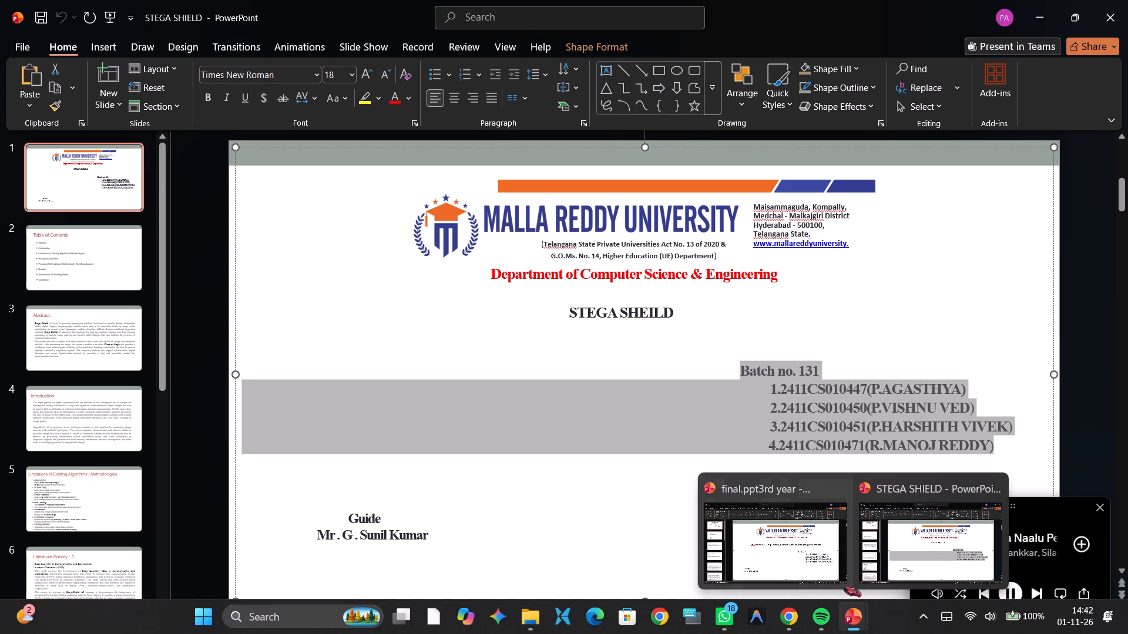
pyautogui.click(812, 565)
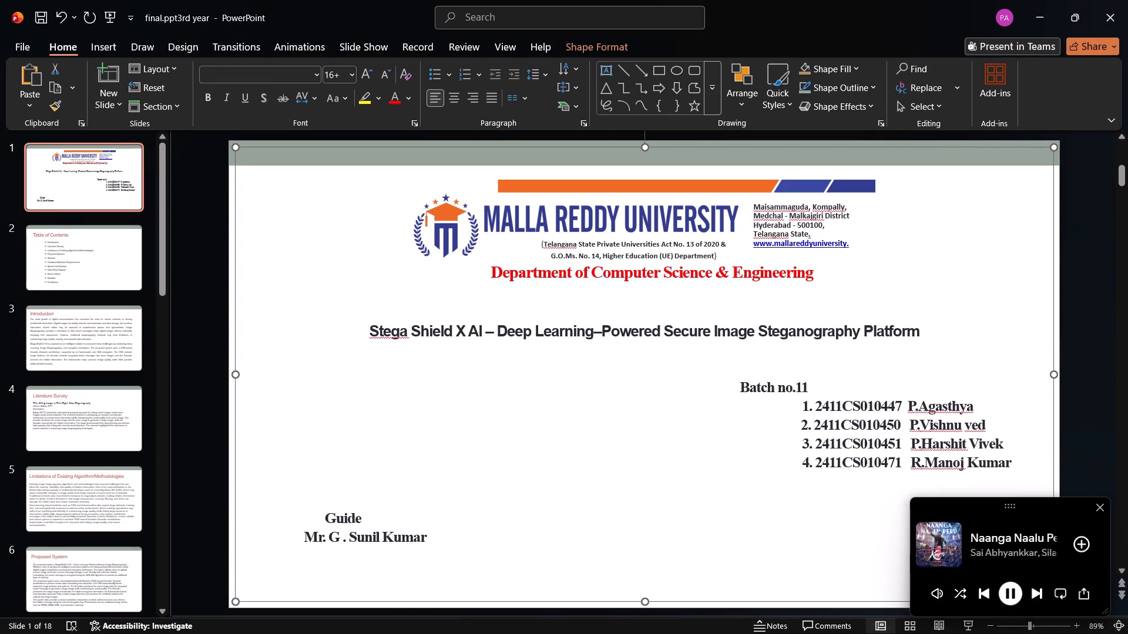
pyautogui.moveTo(734, 385); pyautogui.dragTo(949, 457)
pyautogui.hotkey('ctrl', 'v')
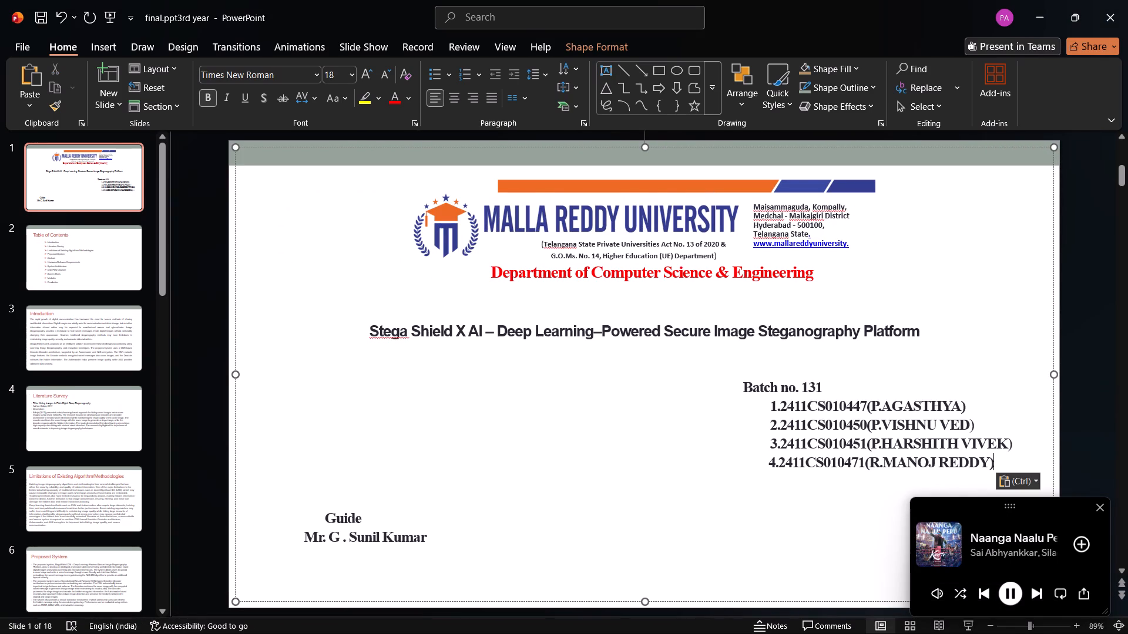
pyautogui.click(878, 350)
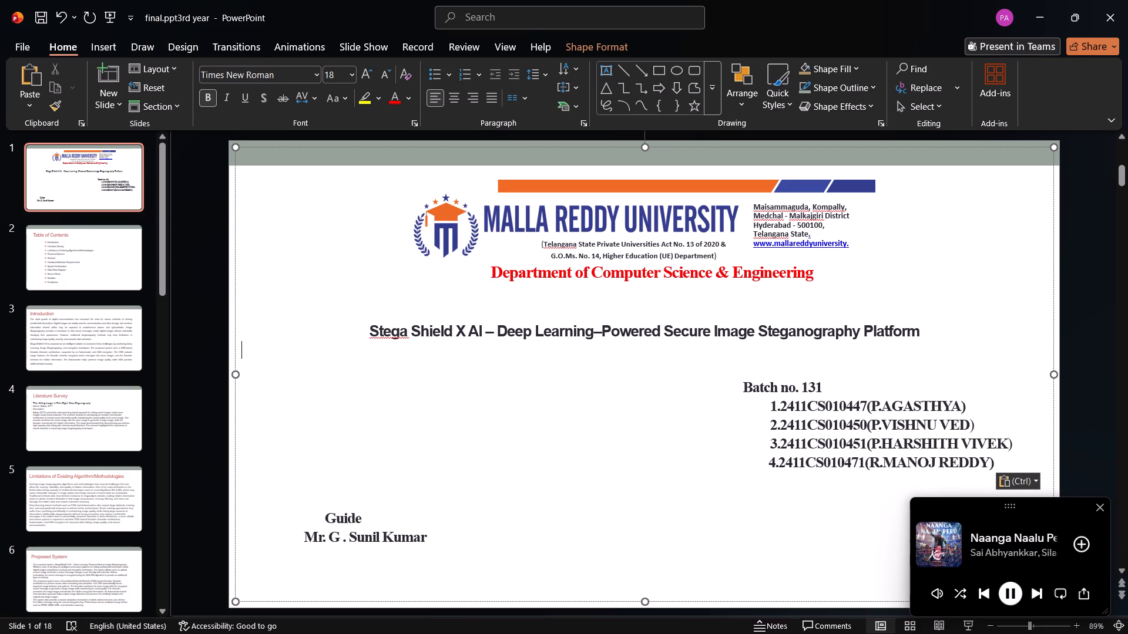
# Remove the space after the initial's period in the guide's name on the final.ppt3rd year title slide.
pyautogui.click(347, 539)
pyautogui.press('Right')
pyautogui.press('BackSpace')
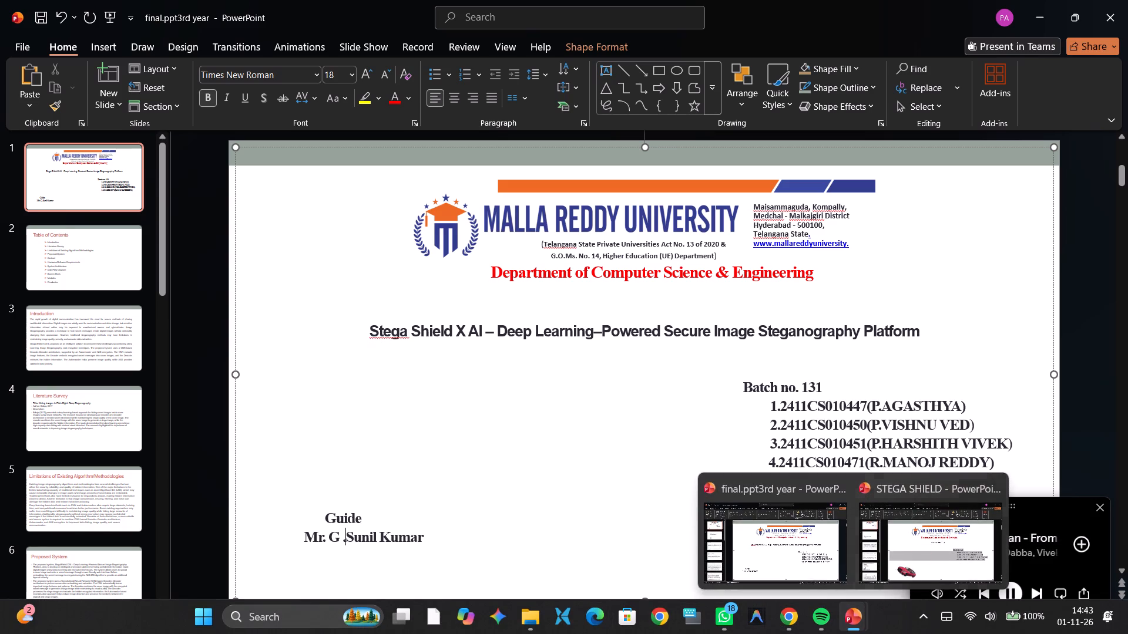
pyautogui.click(916, 547)
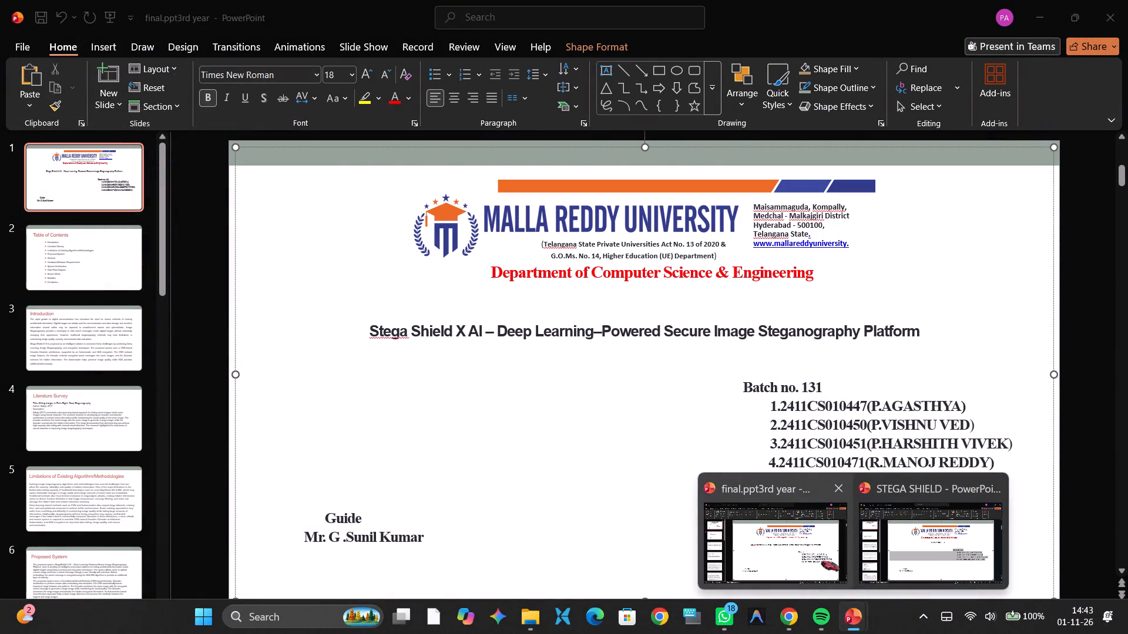
pyautogui.click(822, 561)
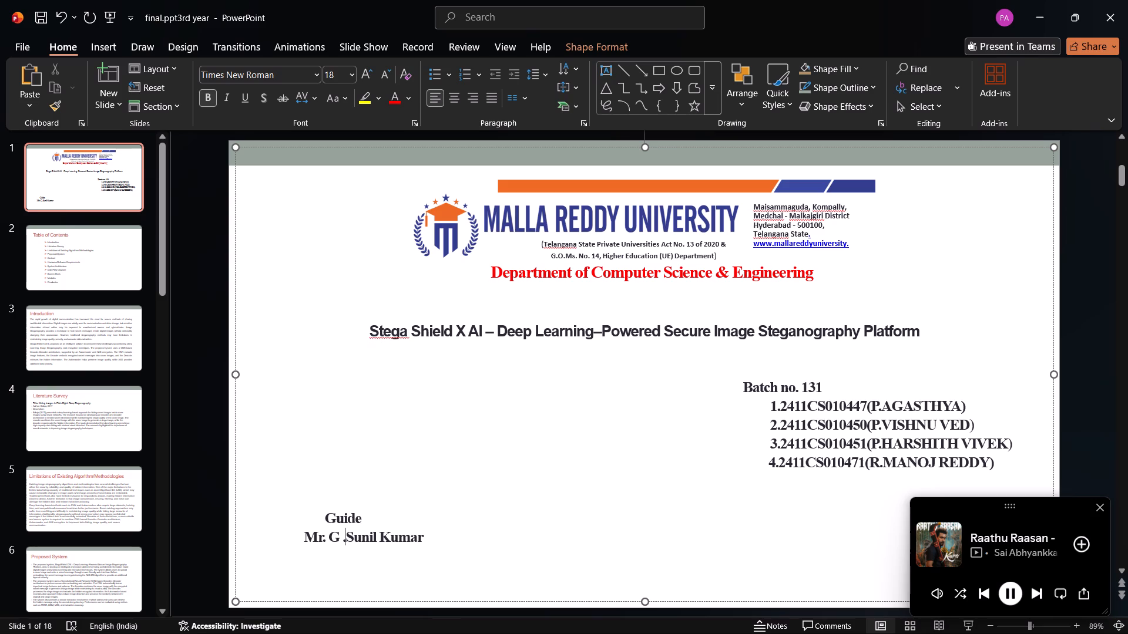
# Review the slides of final.ppt3rd year from the title slide through Proposed System.
pyautogui.click(68, 264)
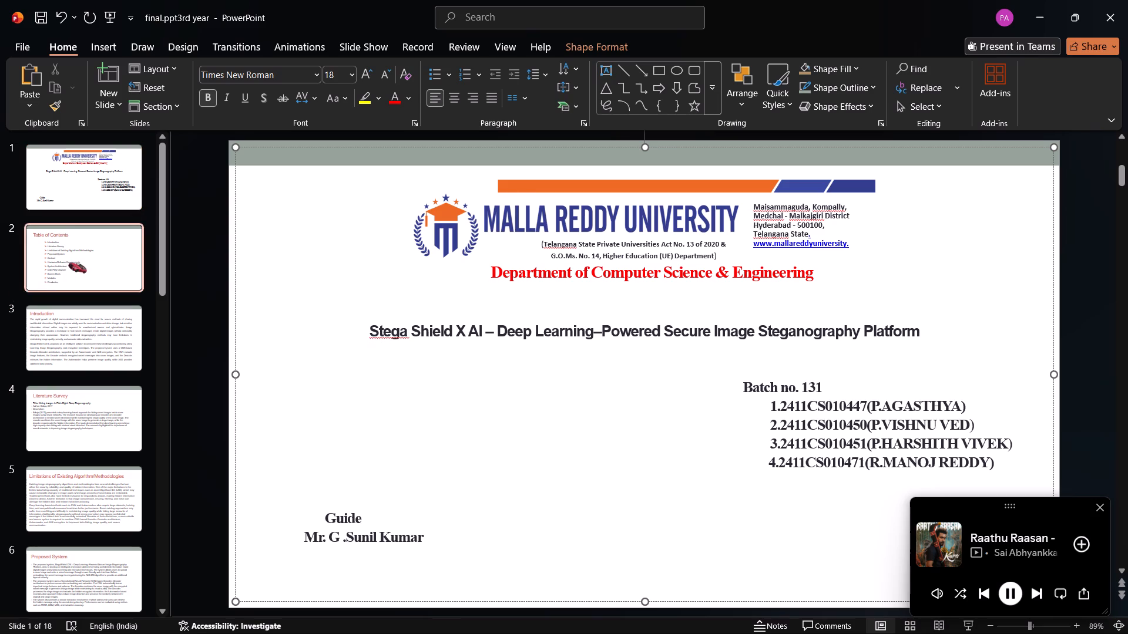
pyautogui.click(90, 193)
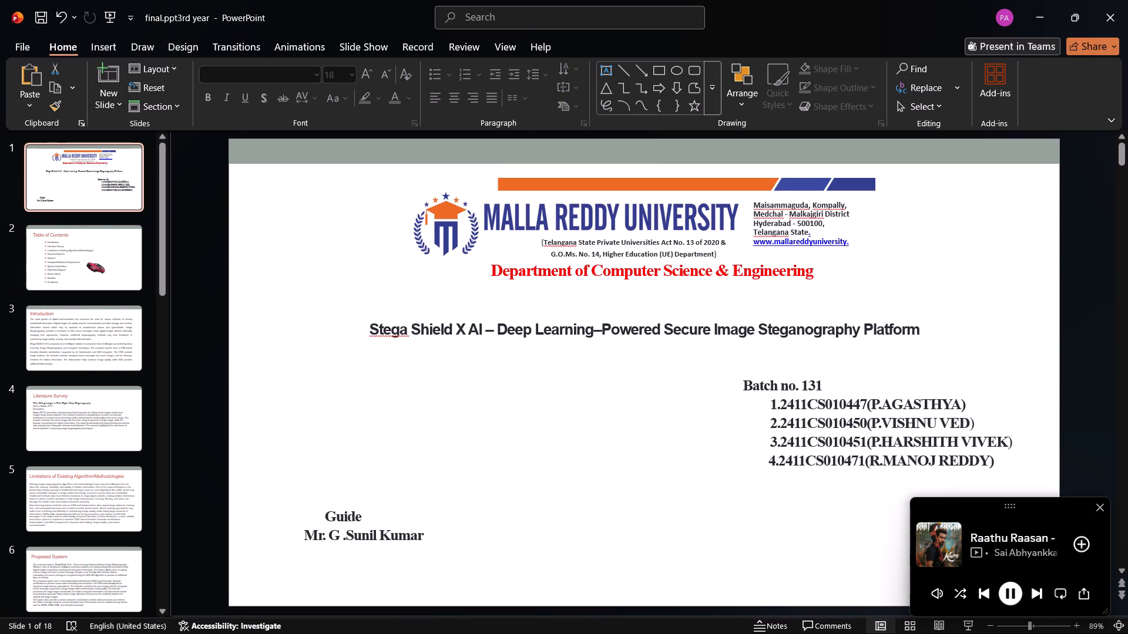
pyautogui.click(92, 320)
pyautogui.click(90, 376)
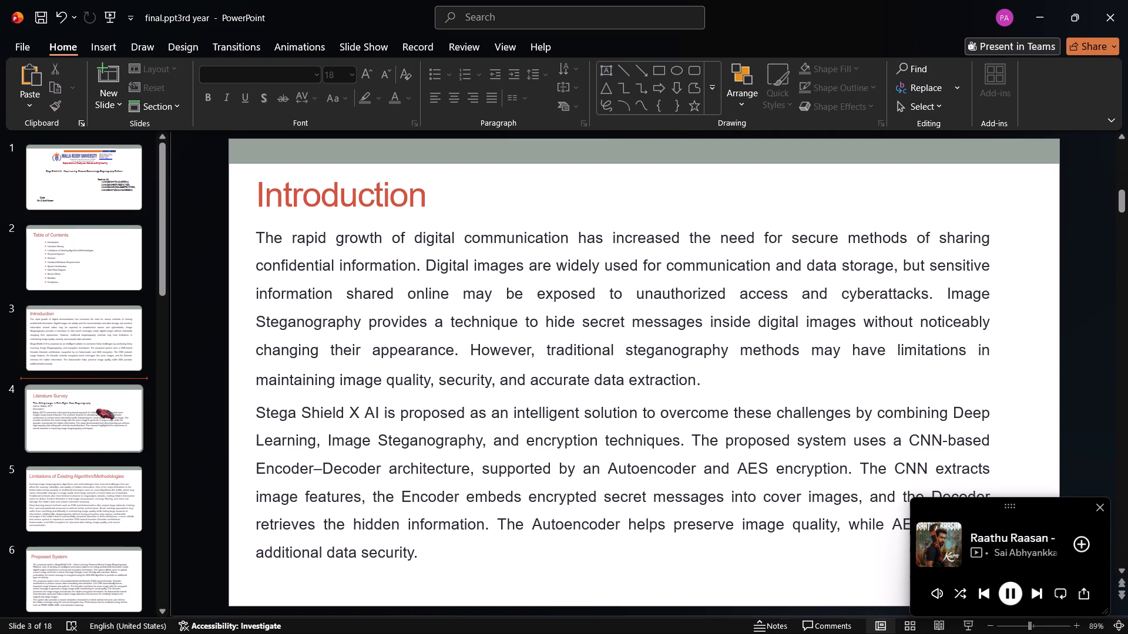
pyautogui.click(98, 416)
pyautogui.click(100, 490)
pyautogui.scroll(-1, 89, 496)
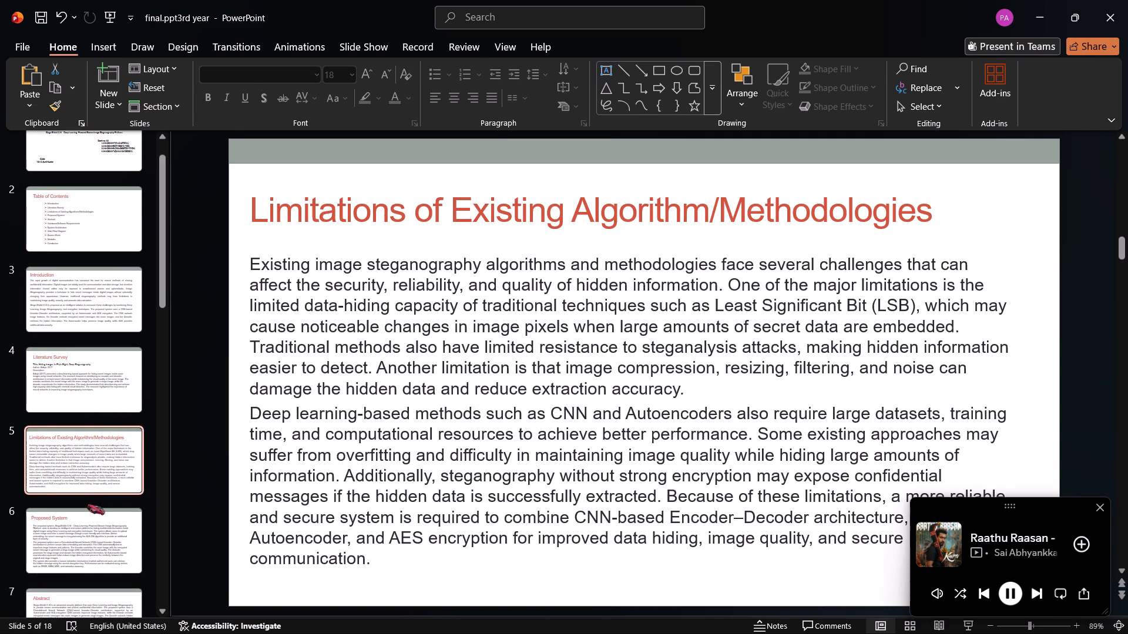
pyautogui.click(88, 519)
pyautogui.scroll(-3, 88, 510)
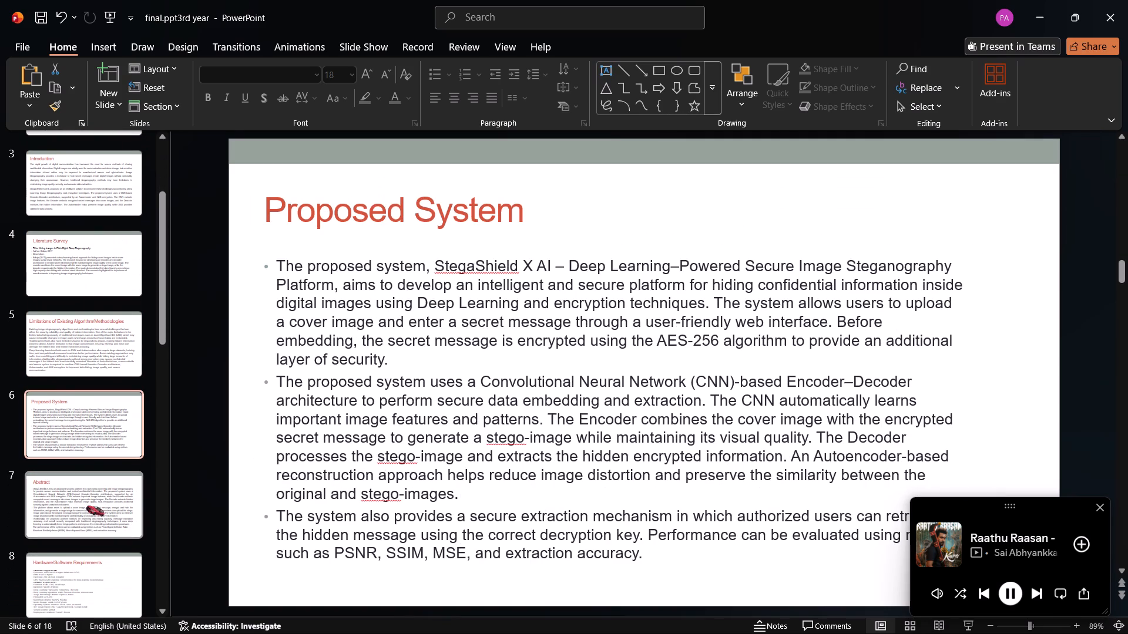
# Change the font of all body text on the Abstract slide to Times New Roman.
pyautogui.click(87, 506)
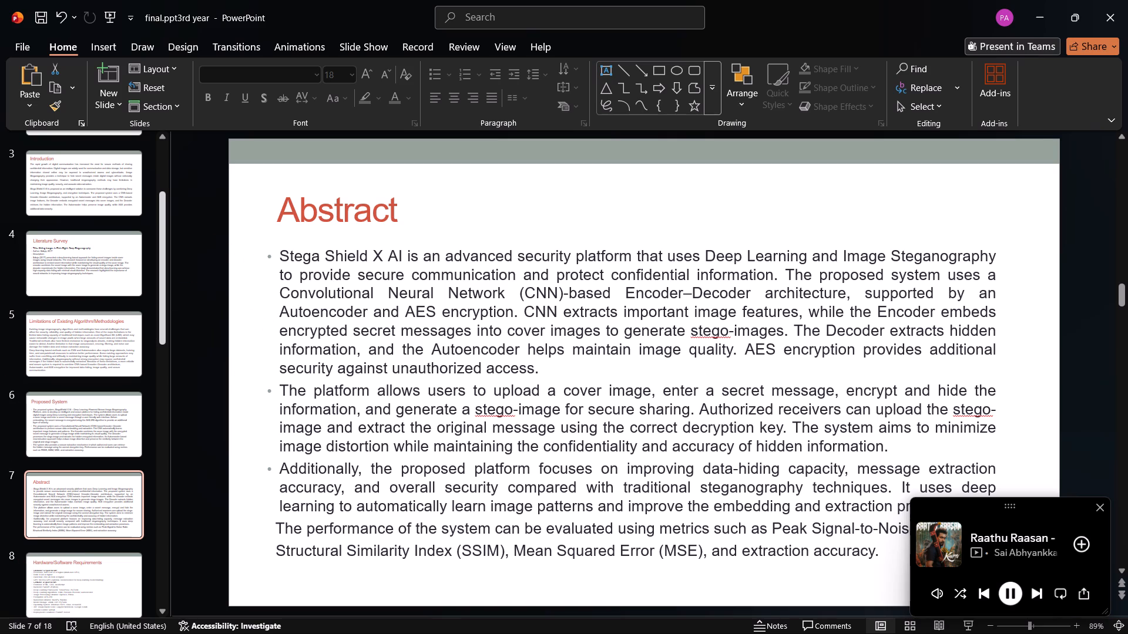
pyautogui.moveTo(276, 257); pyautogui.dragTo(875, 528)
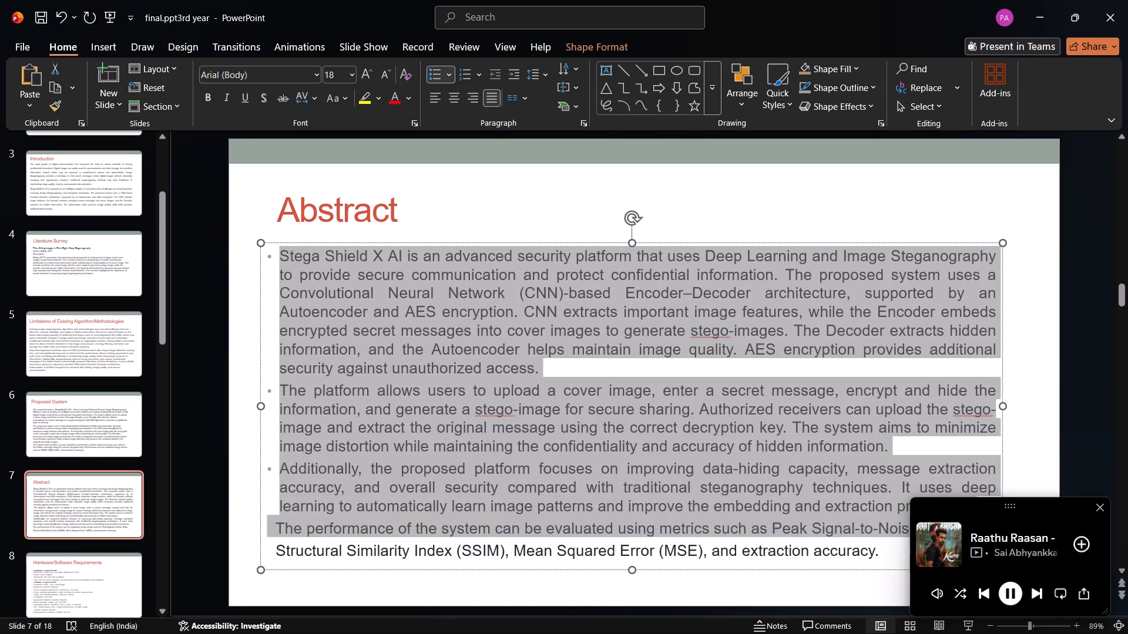
pyautogui.moveTo(875, 528); pyautogui.dragTo(895, 564)
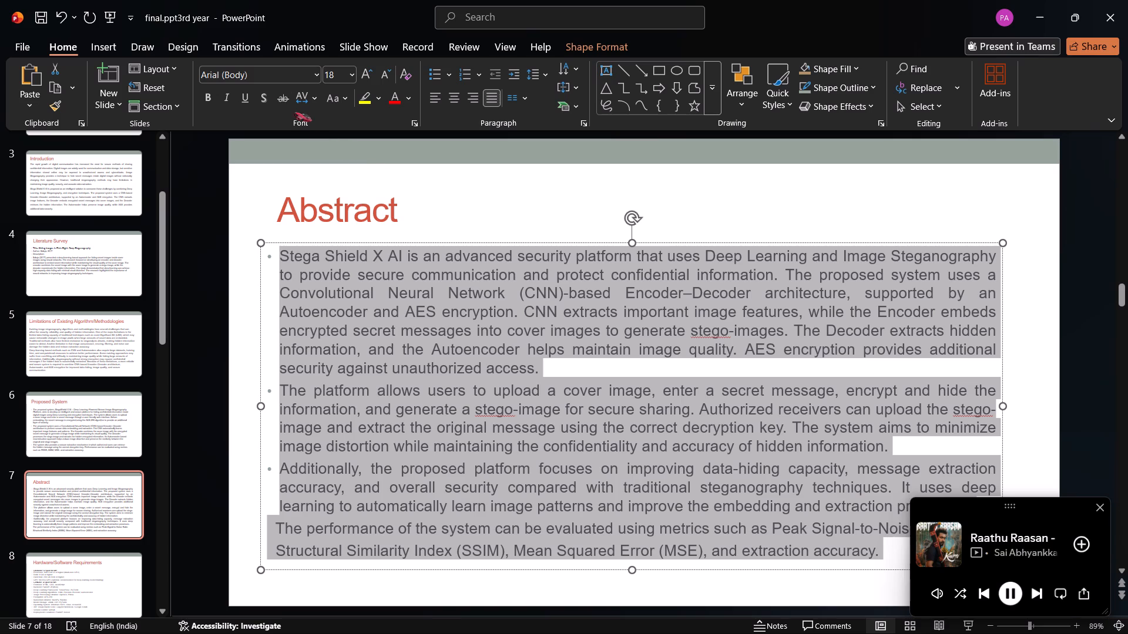
pyautogui.click(264, 78)
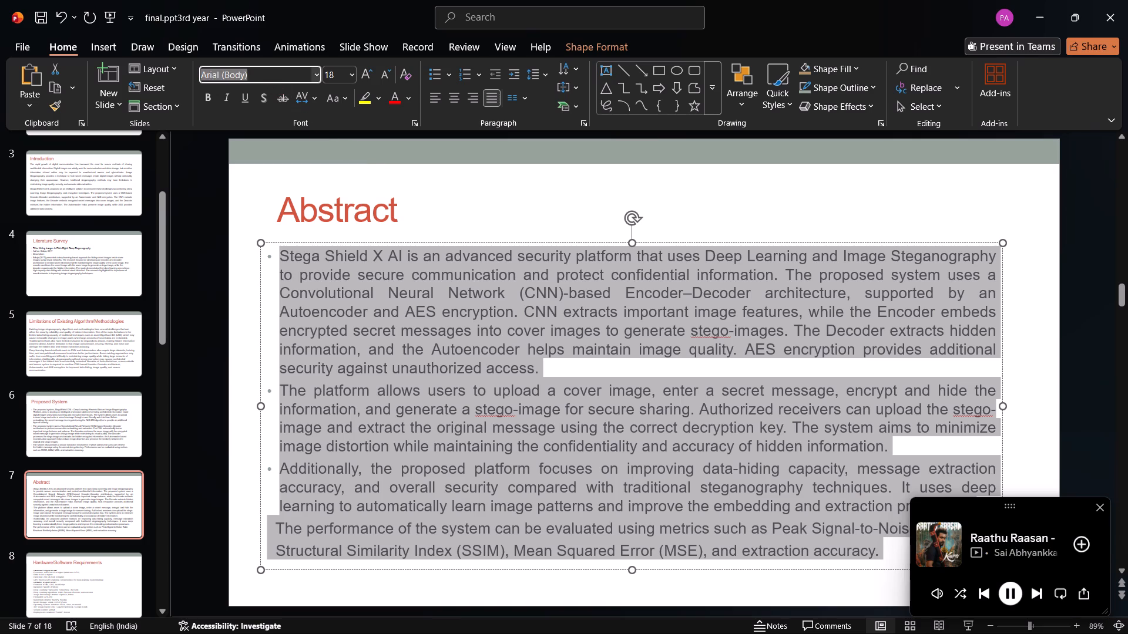
pyautogui.write('times')
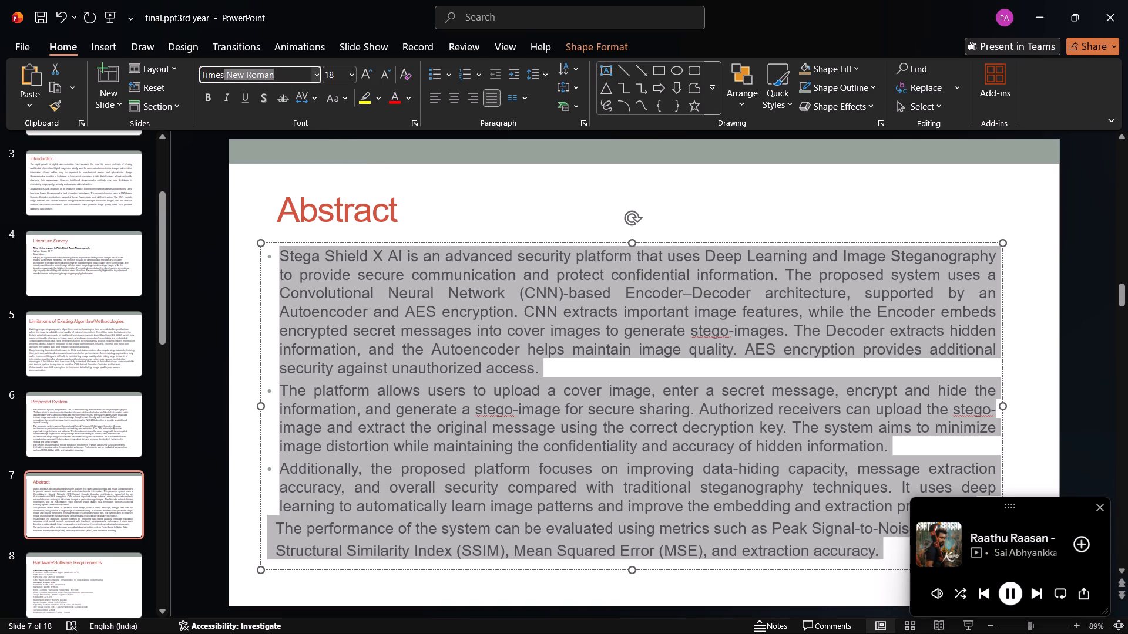
pyautogui.press('Return')
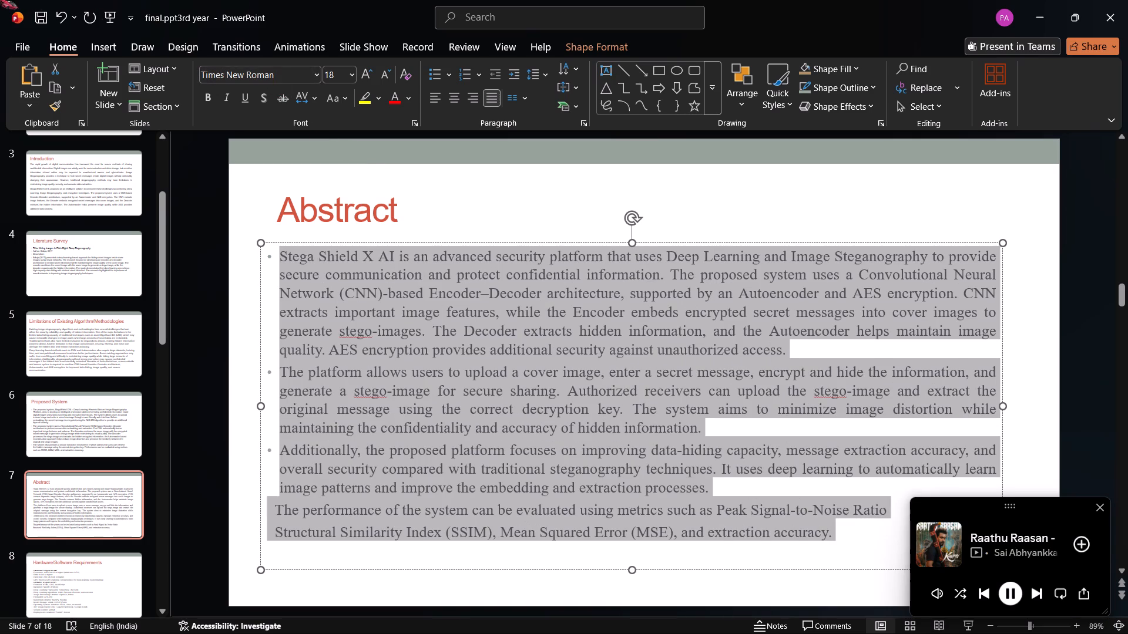
pyautogui.click(474, 204)
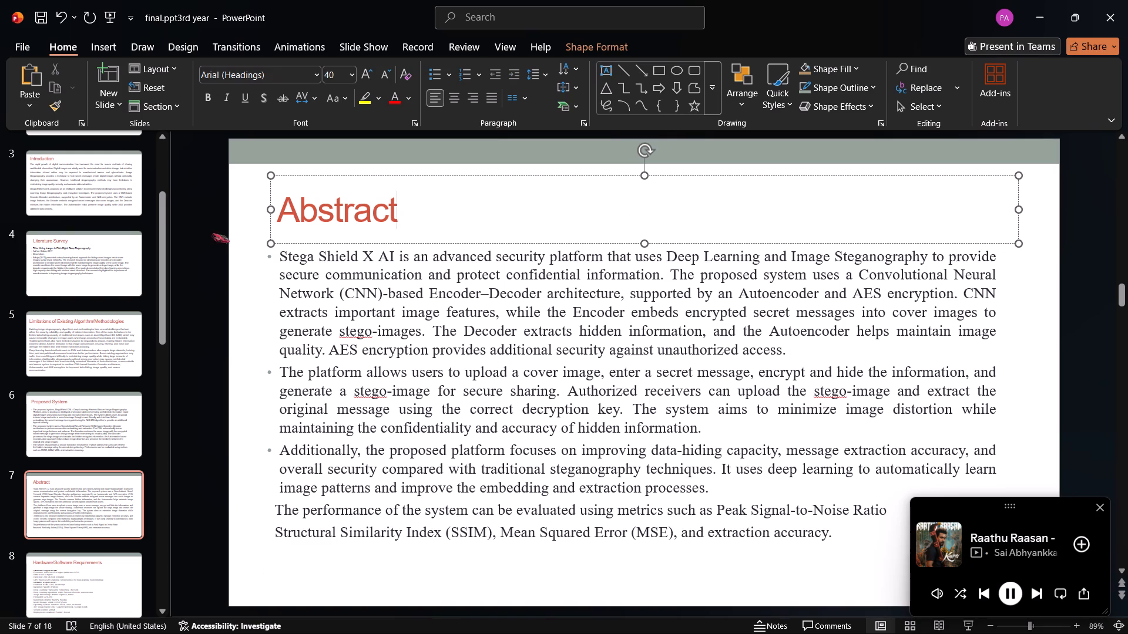
# Change the font of all list items on the Table of Contents slide to Times New Roman.
pyautogui.scroll(4, 96, 205)
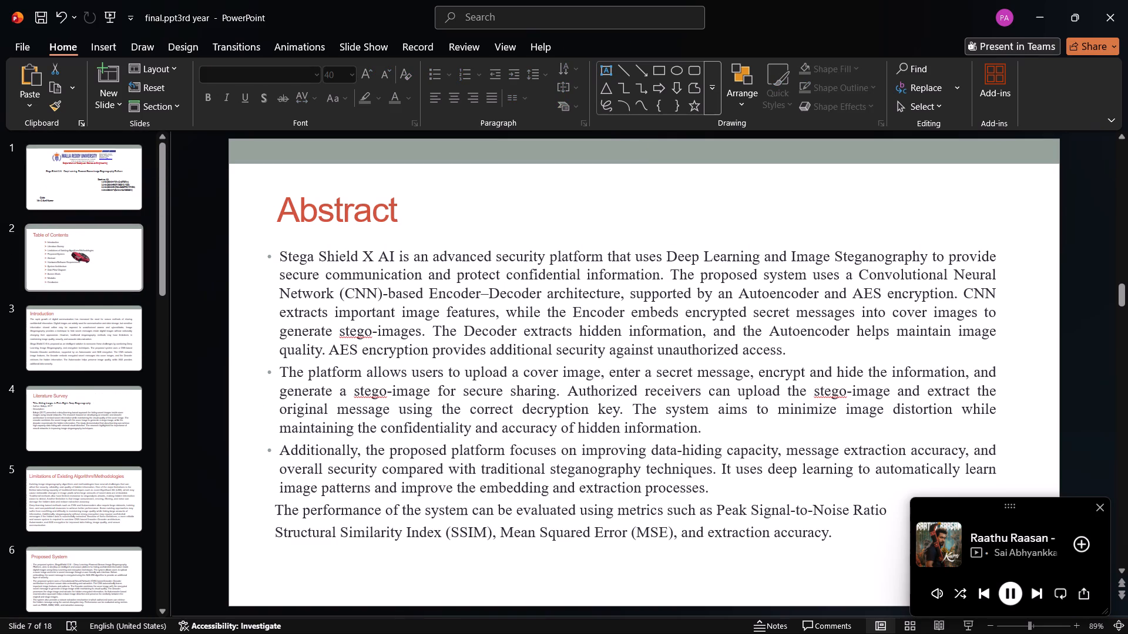
pyautogui.click(72, 252)
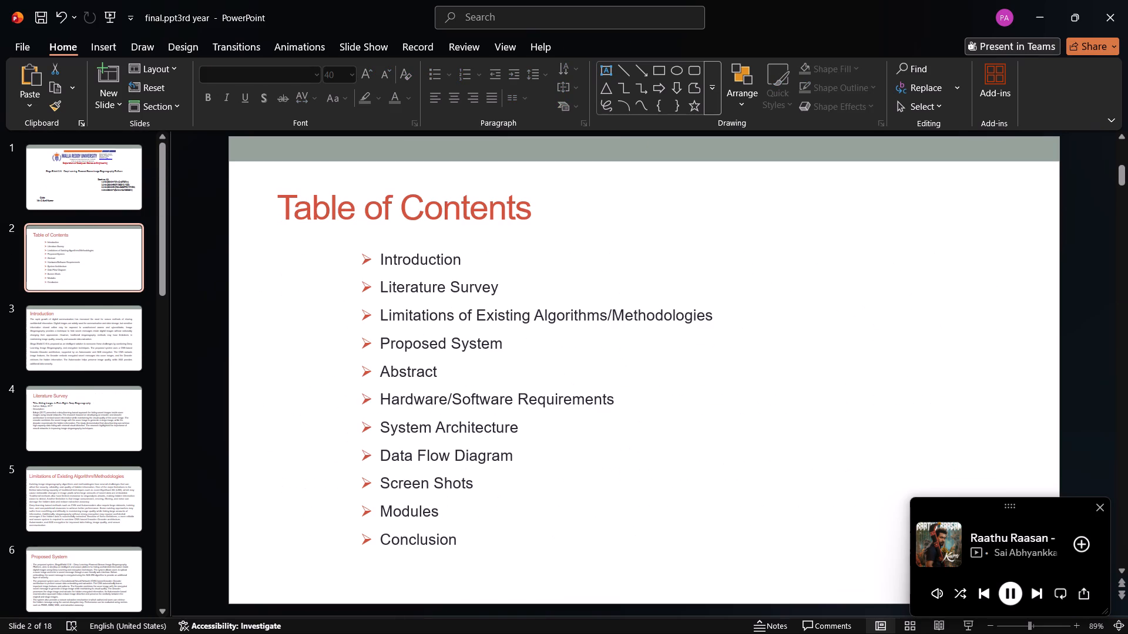
pyautogui.moveTo(380, 258); pyautogui.dragTo(502, 557)
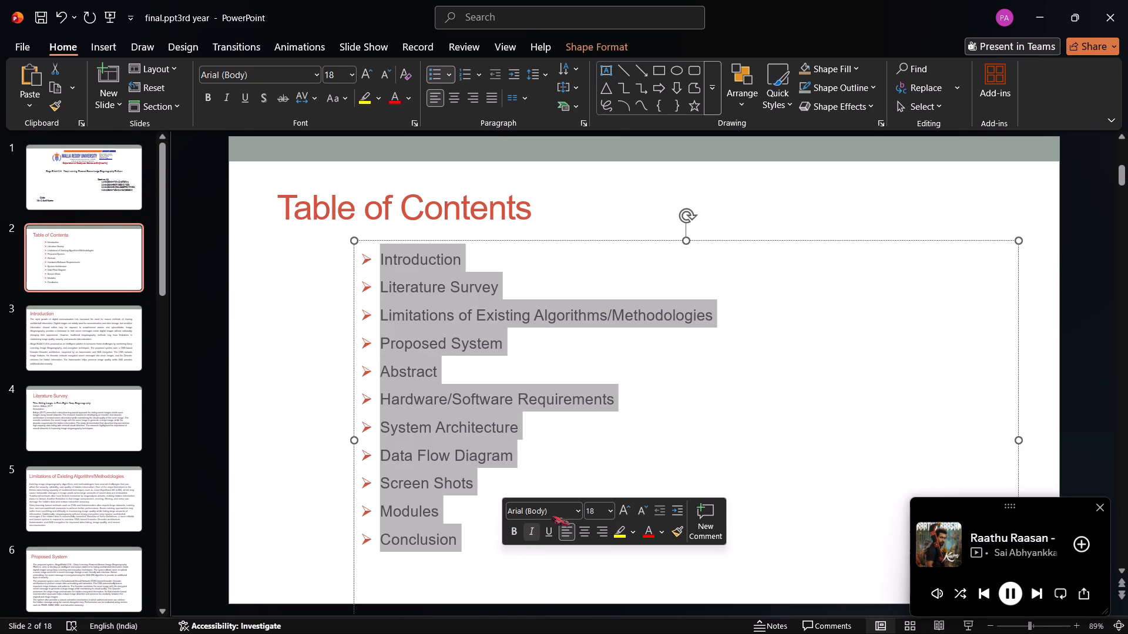
pyautogui.click(552, 508)
pyautogui.write('tim')
pyautogui.press('Return')
pyautogui.click(265, 423)
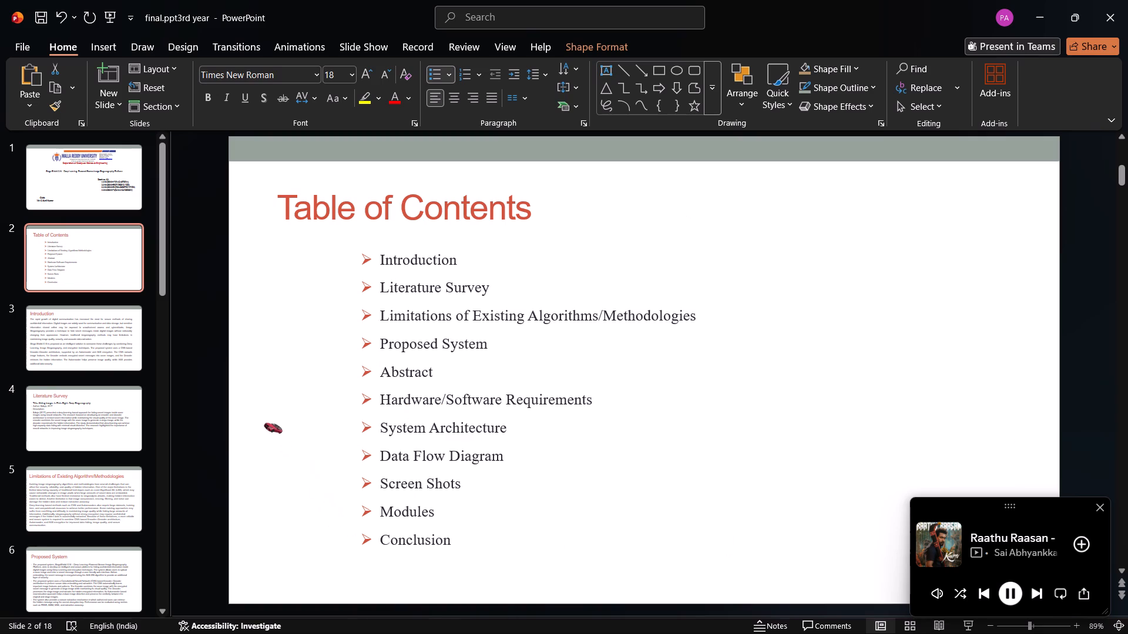
# Move the title box on the Literature Survey slide slightly up and left, aligning its left edge with the body text box.
pyautogui.click(68, 445)
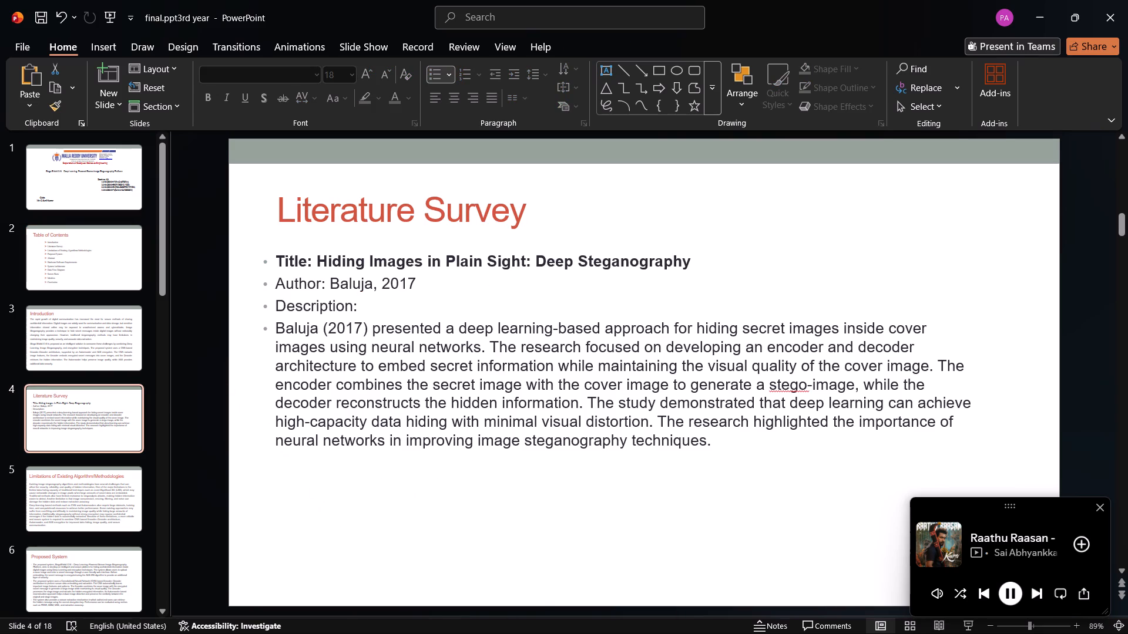
pyautogui.moveTo(276, 194); pyautogui.dragTo(268, 198)
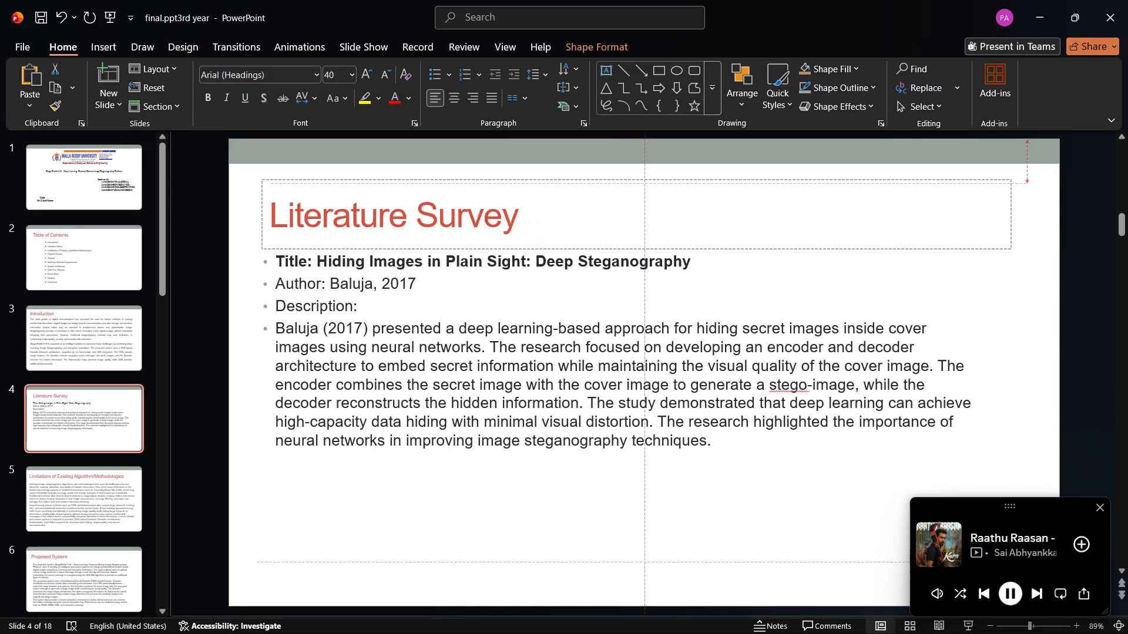
pyautogui.moveTo(268, 198); pyautogui.dragTo(270, 186)
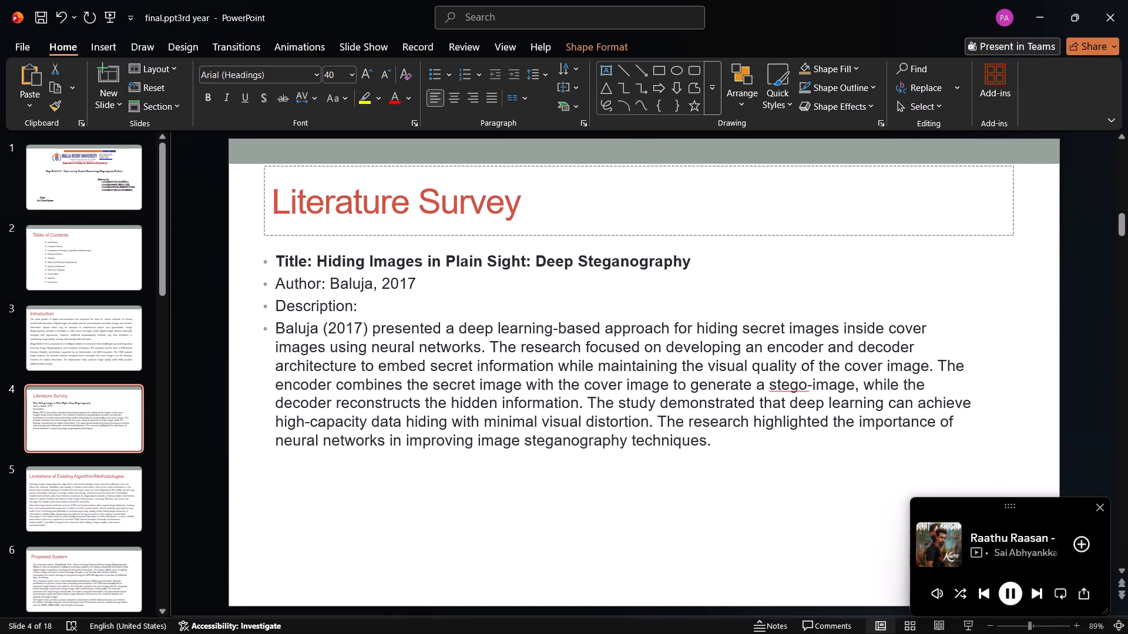
pyautogui.moveTo(270, 186); pyautogui.dragTo(260, 188)
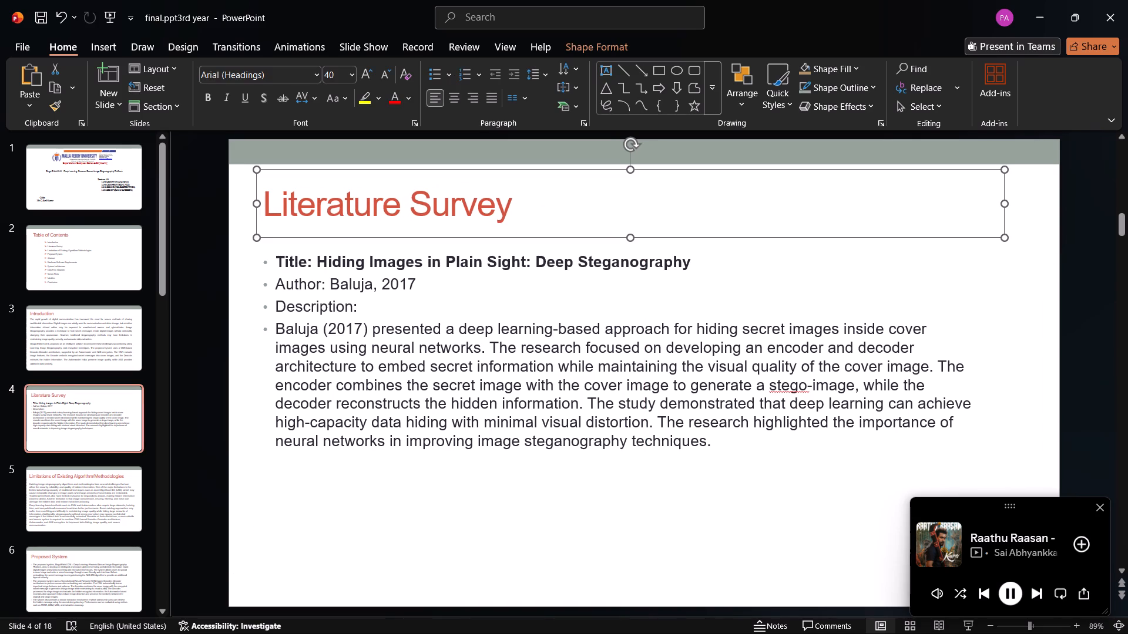
# Change the font of all body text on the Literature Survey slide to Times New Roman.
pyautogui.moveTo(274, 255); pyautogui.dragTo(483, 304)
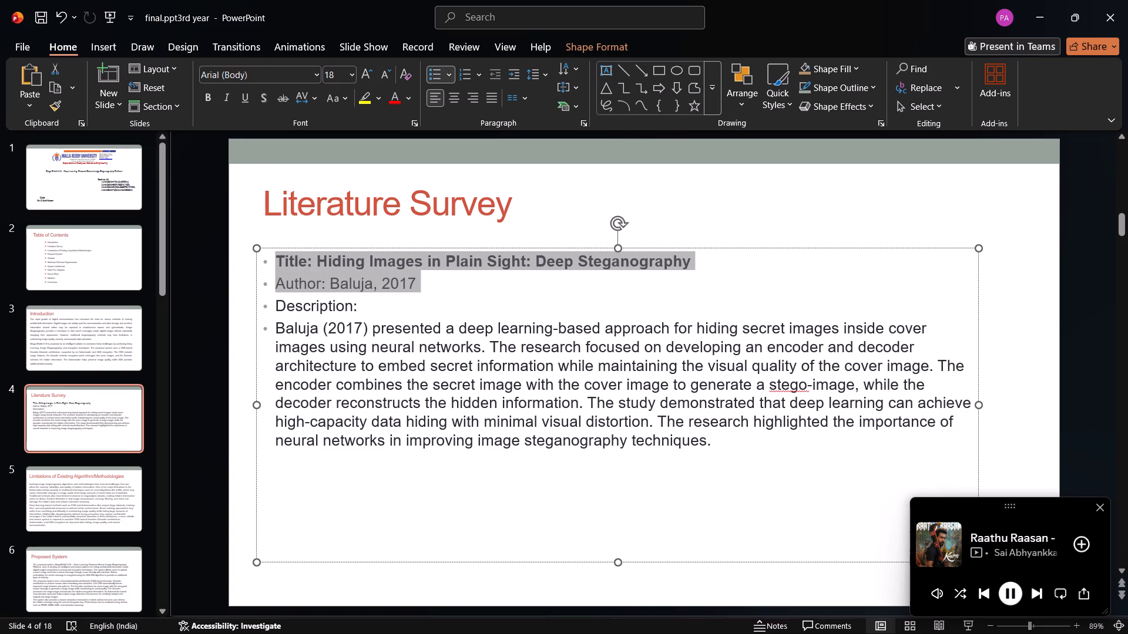
pyautogui.moveTo(483, 304); pyautogui.dragTo(744, 454)
pyautogui.click(773, 412)
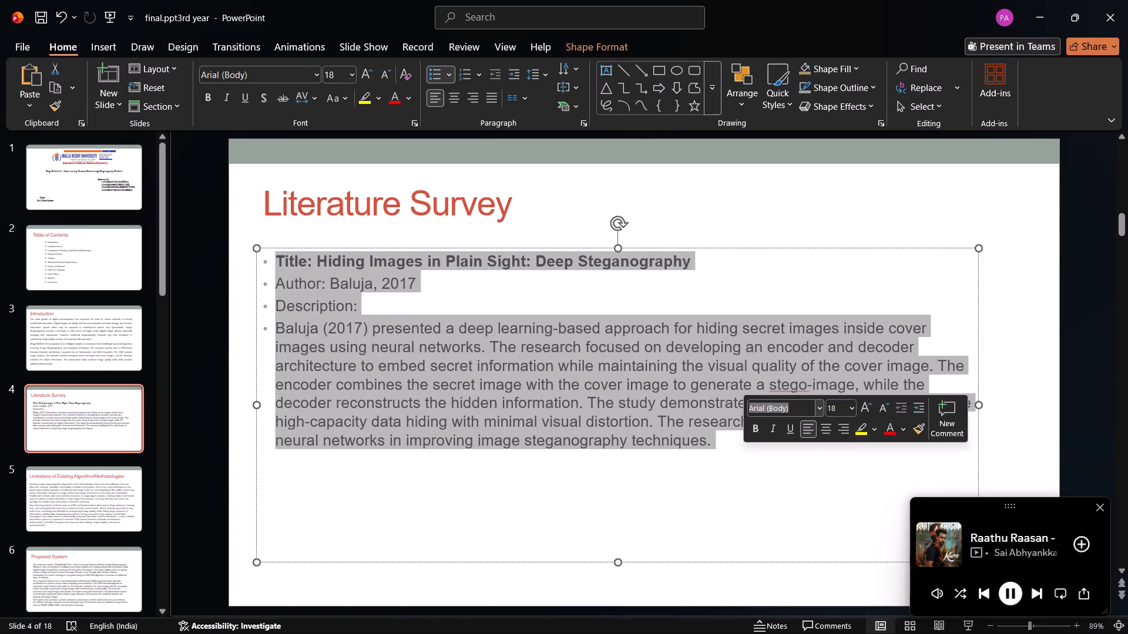
pyautogui.write('tim')
pyautogui.press('Return')
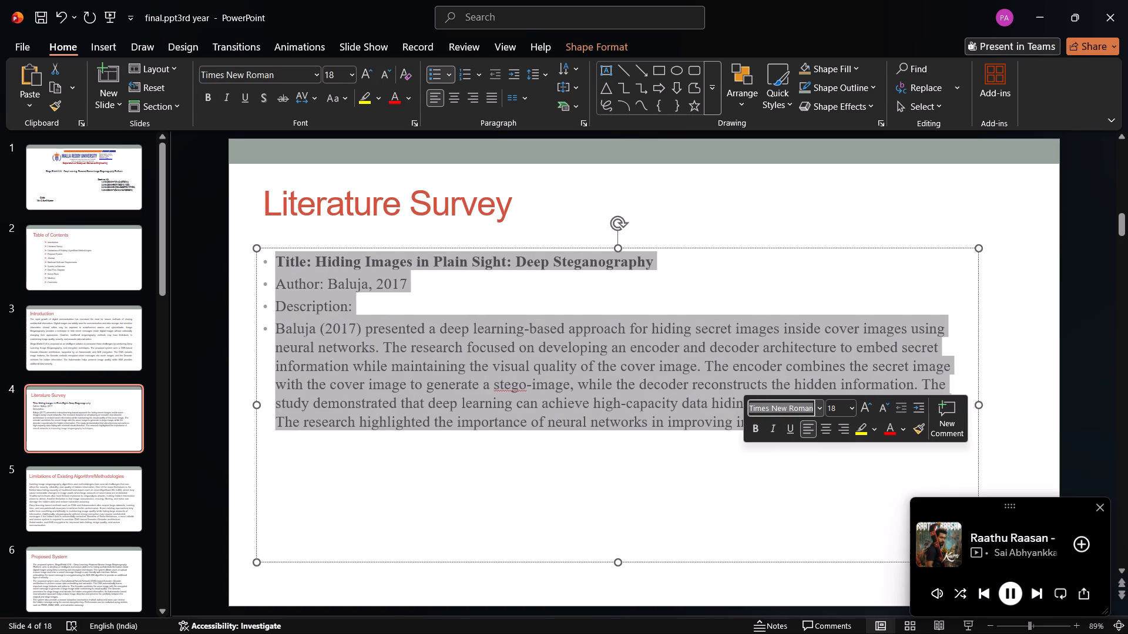
pyautogui.click(387, 534)
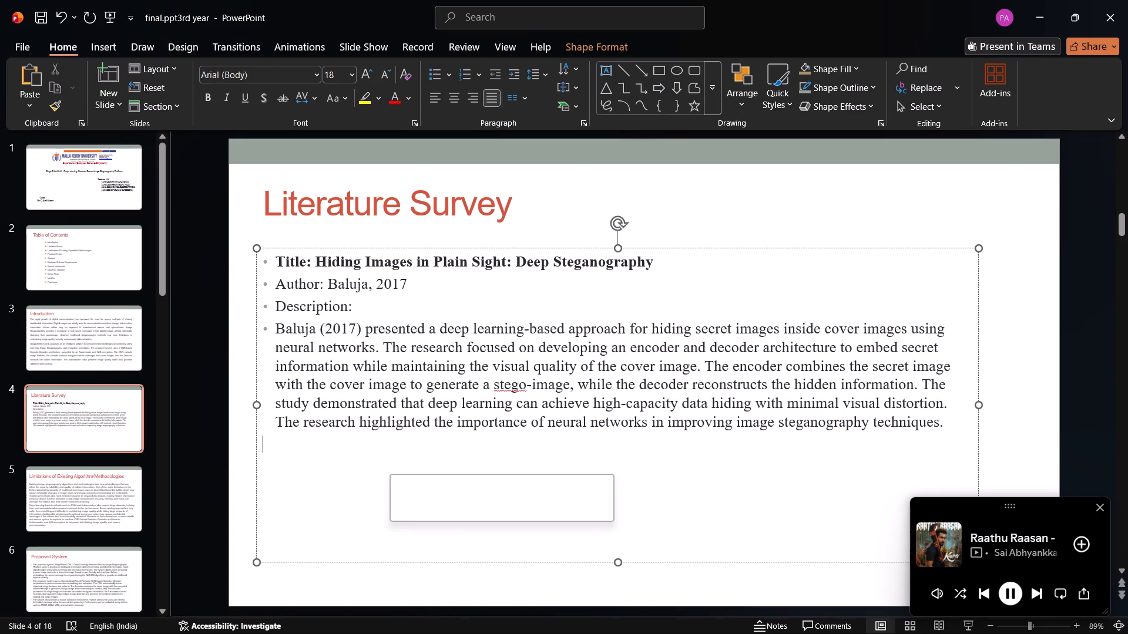
pyautogui.click(378, 518)
pyautogui.click(231, 481)
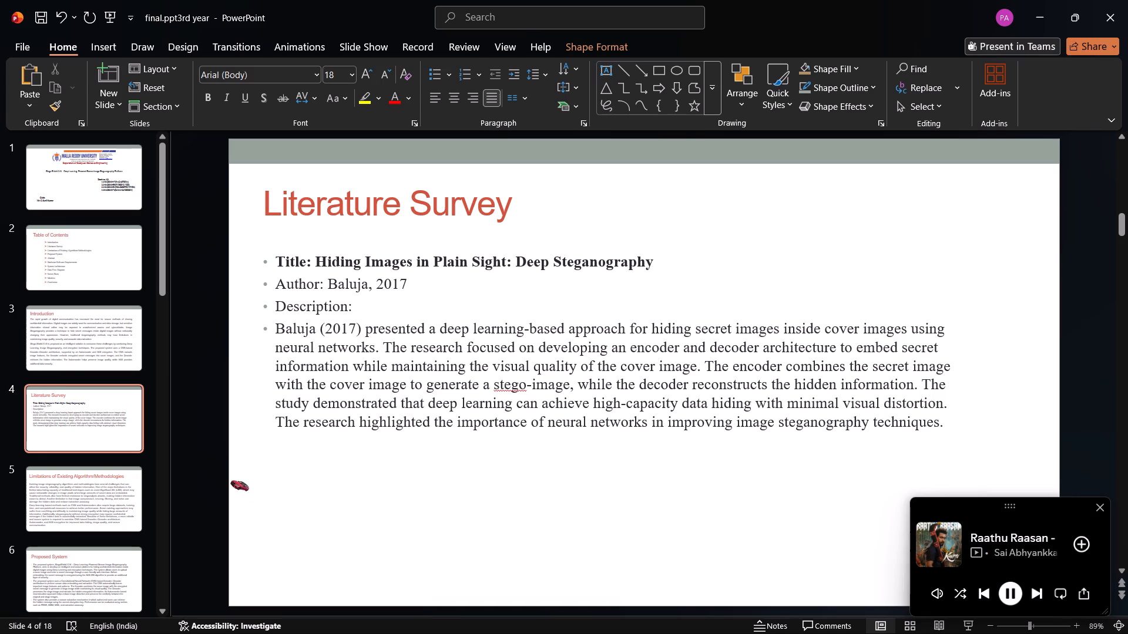
# Change the font of all body text on the Introduction slide to Times New Roman.
pyautogui.click(59, 362)
pyautogui.click(59, 424)
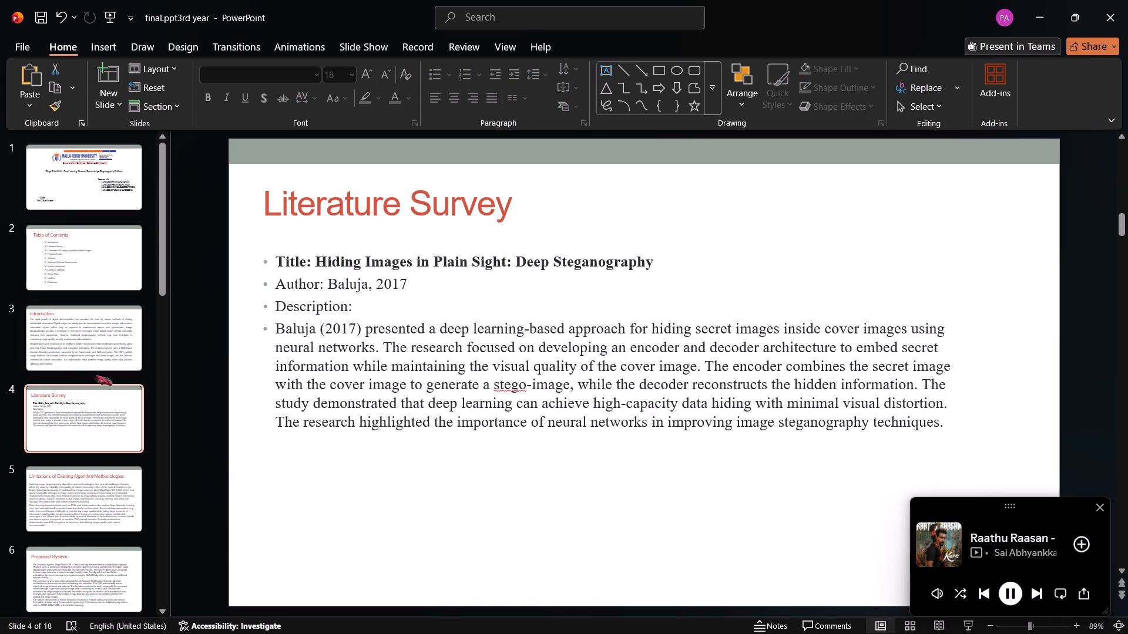
pyautogui.click(99, 322)
pyautogui.click(316, 289)
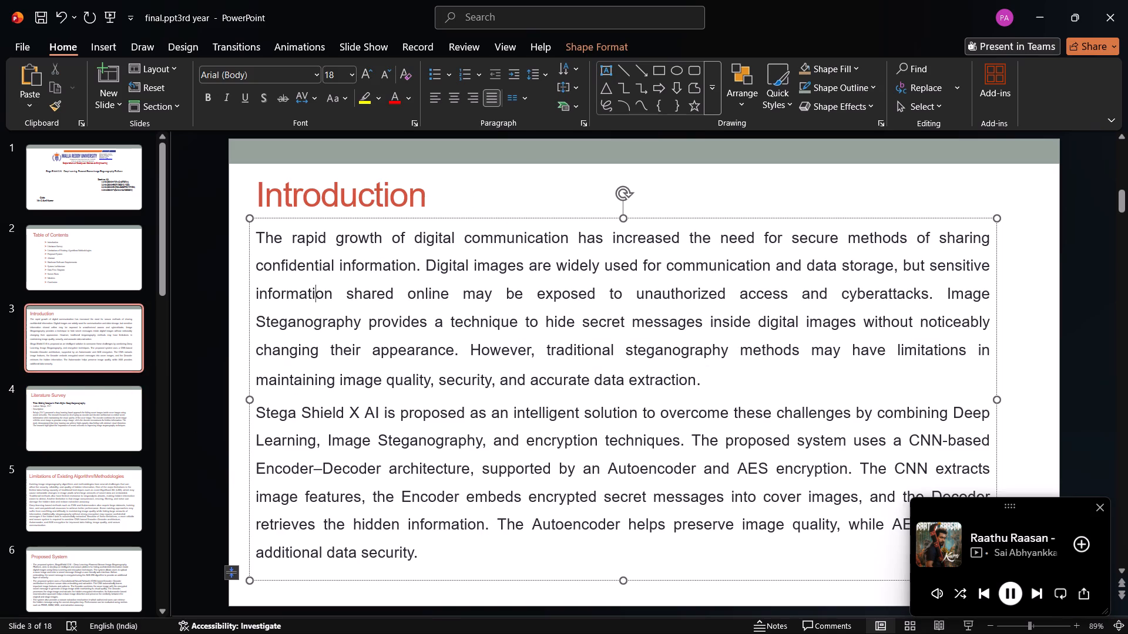
pyautogui.hotkey('ctrl', 'a')
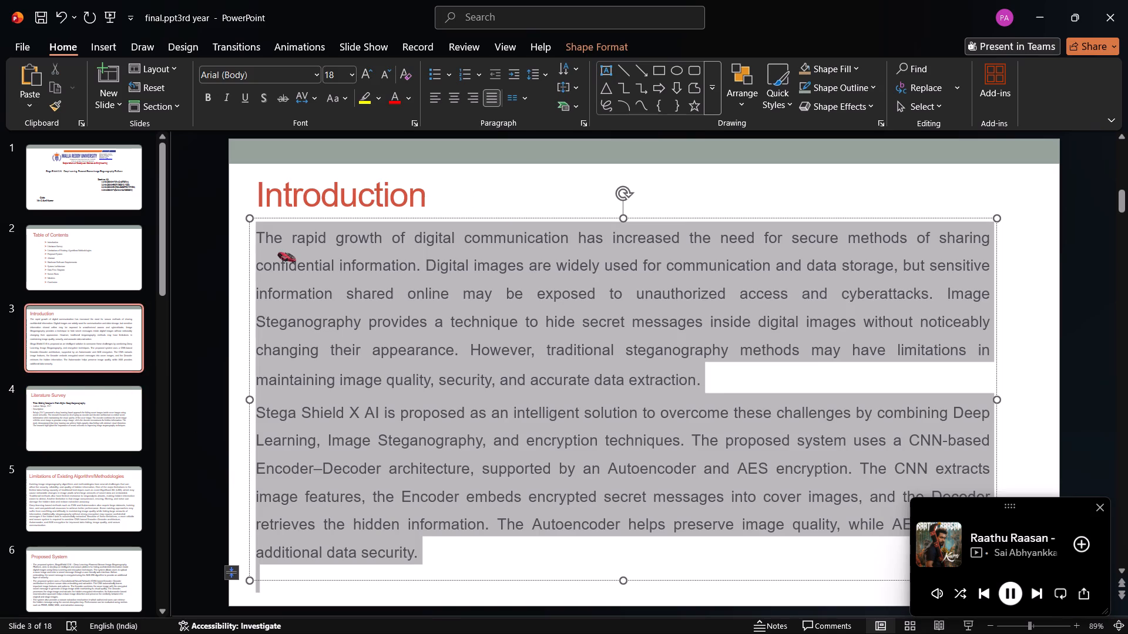
pyautogui.click(274, 77)
pyautogui.write('tim')
pyautogui.press('Return')
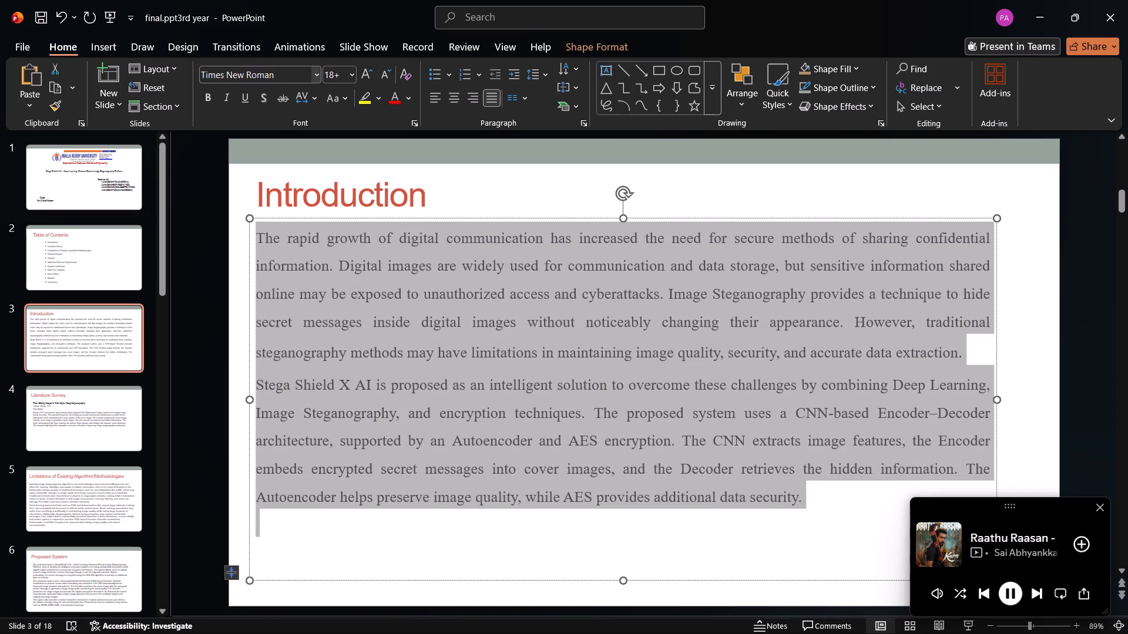
pyautogui.click(276, 76)
# Insert a blank line between the two body paragraphs on the Introduction slide.
pyautogui.click(973, 356)
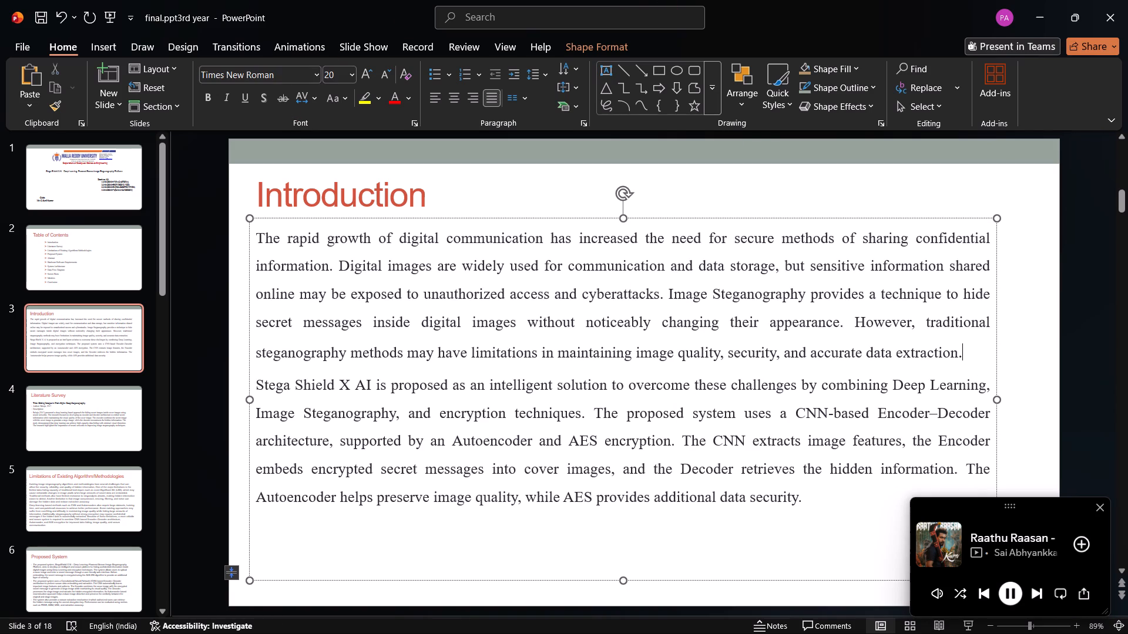
pyautogui.press('Return')
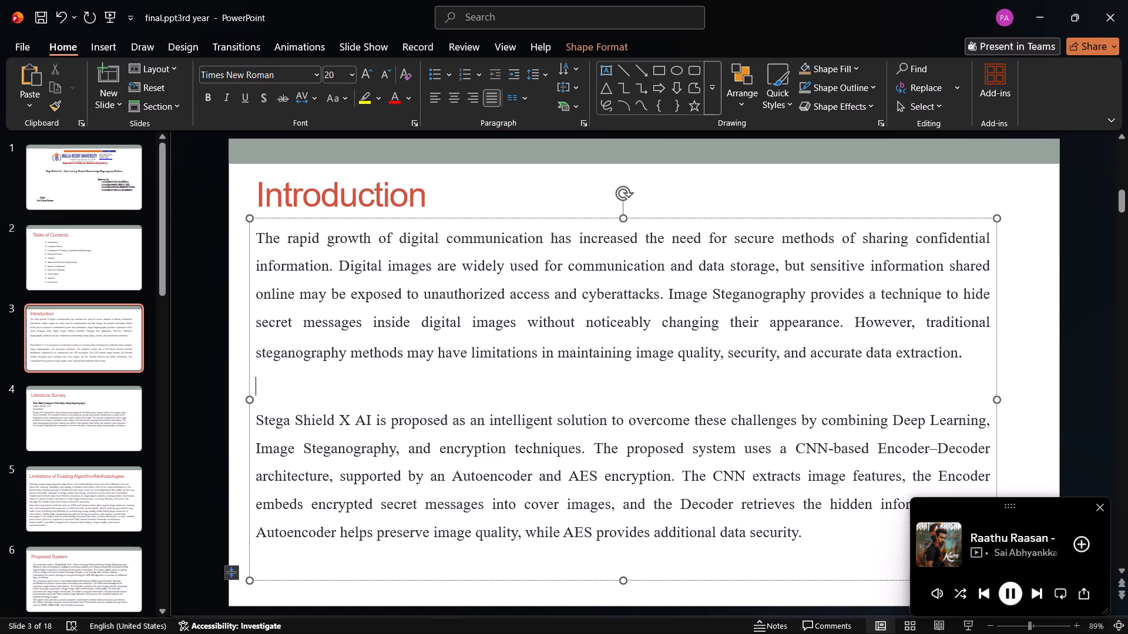
pyautogui.click(505, 198)
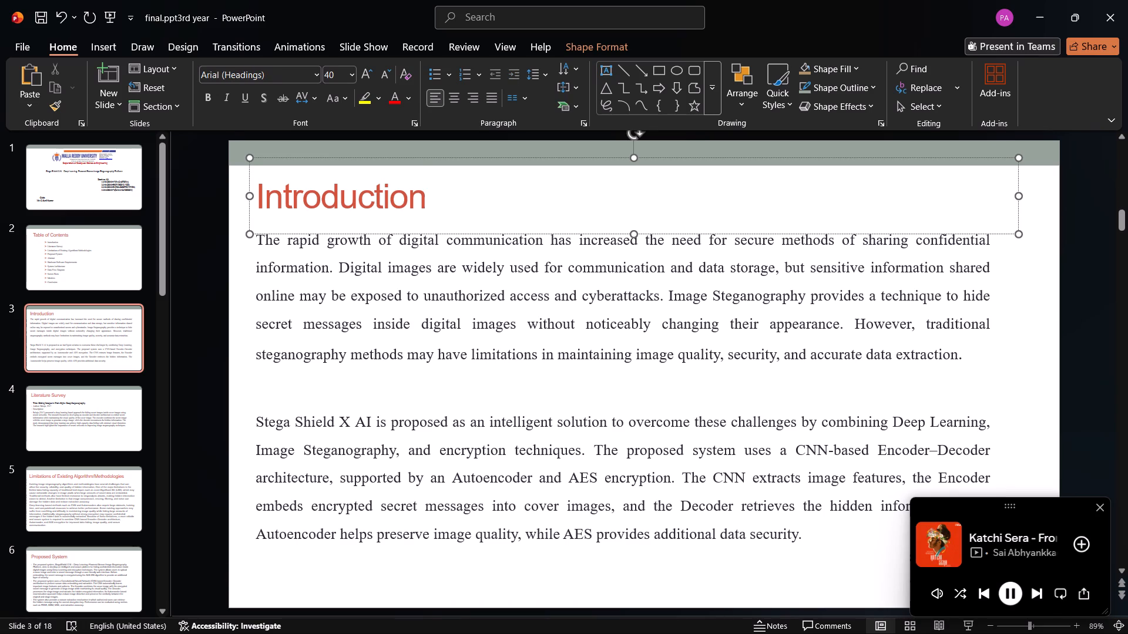
# Apply hollow square bullets to both body paragraphs on the Introduction slide.
pyautogui.click(288, 311)
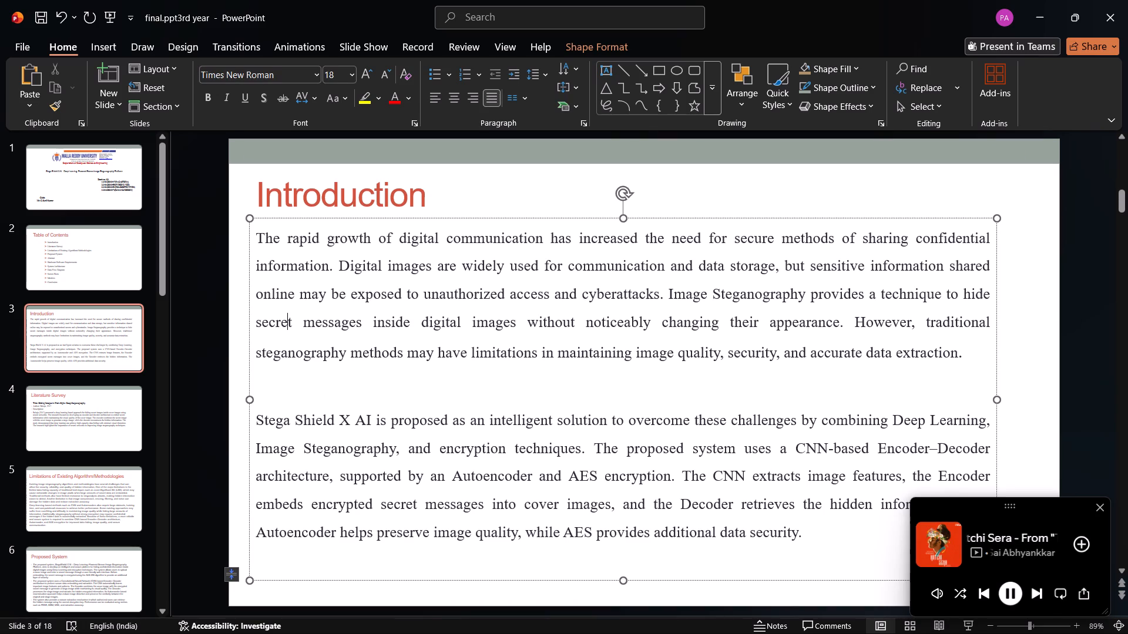
pyautogui.hotkey('ctrl', 'a')
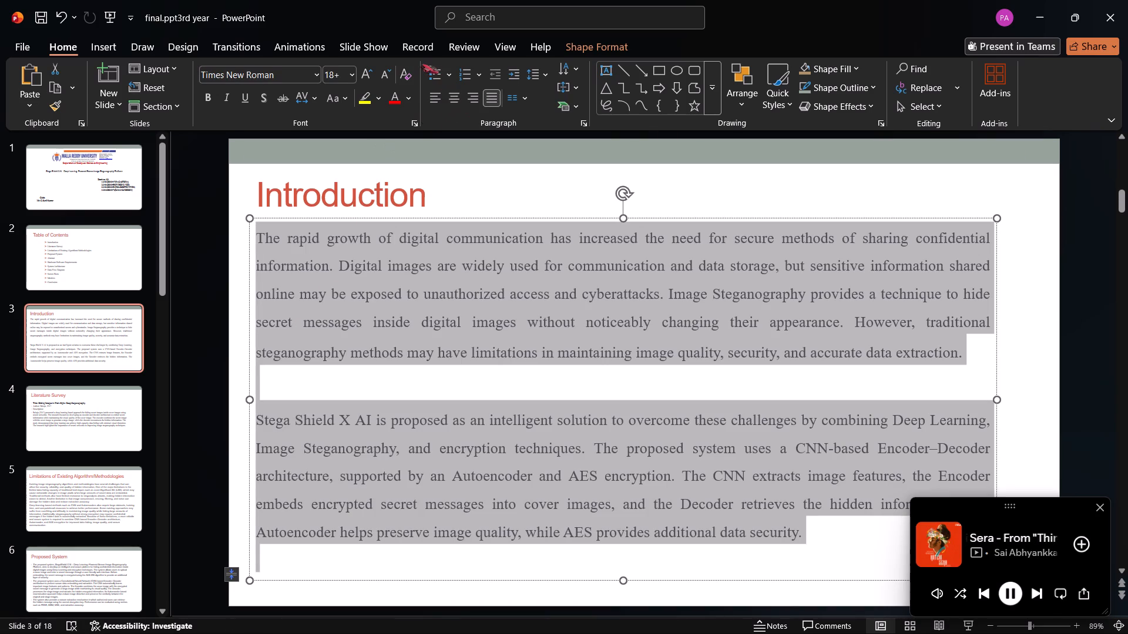
pyautogui.click(421, 65)
pyautogui.click(431, 76)
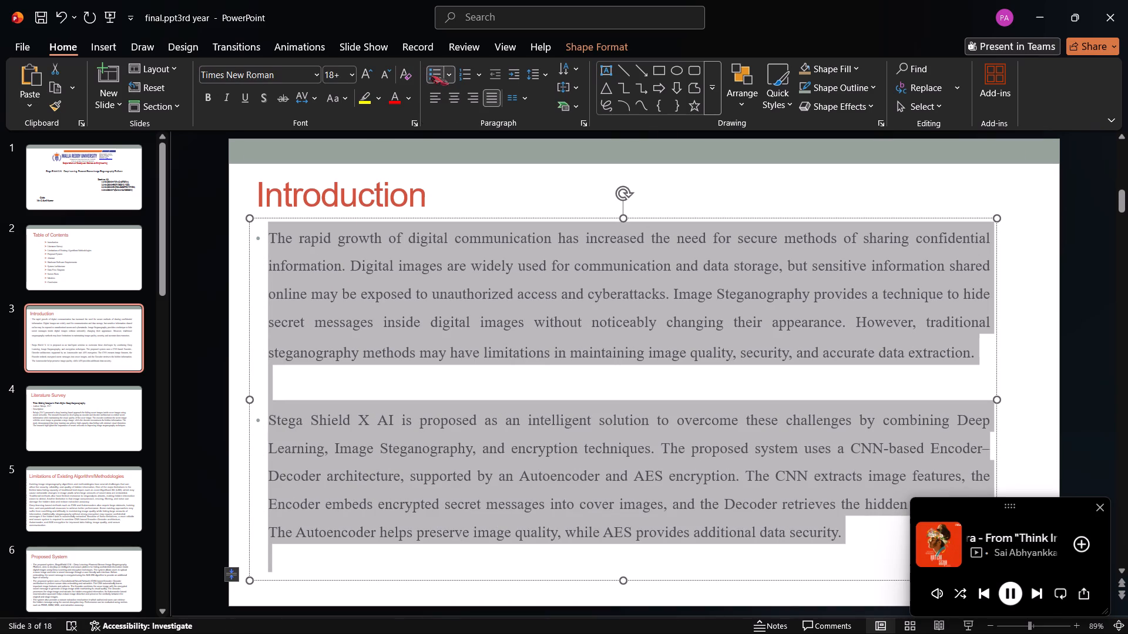
pyautogui.click(431, 76)
pyautogui.click(456, 76)
pyautogui.click(462, 76)
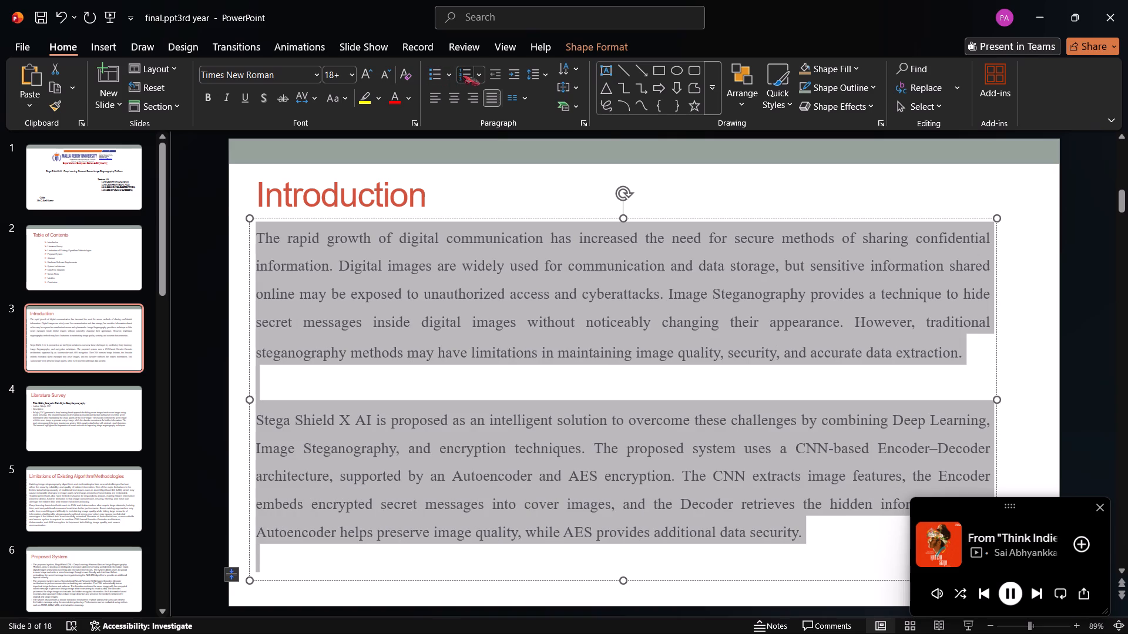
pyautogui.click(462, 76)
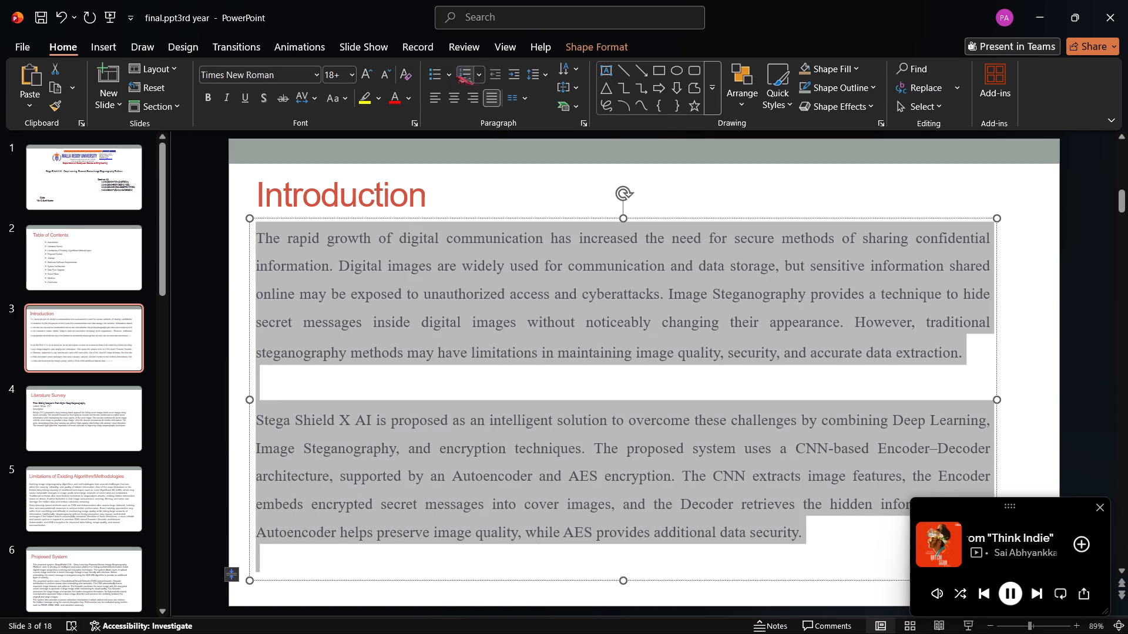
pyautogui.click(434, 76)
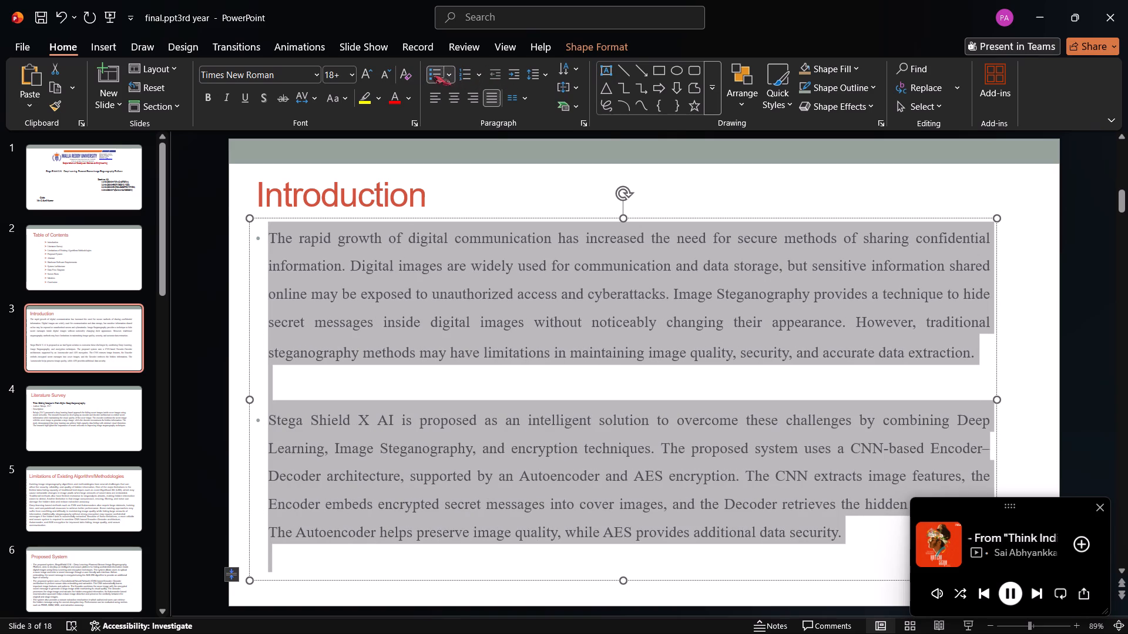
pyautogui.click(448, 76)
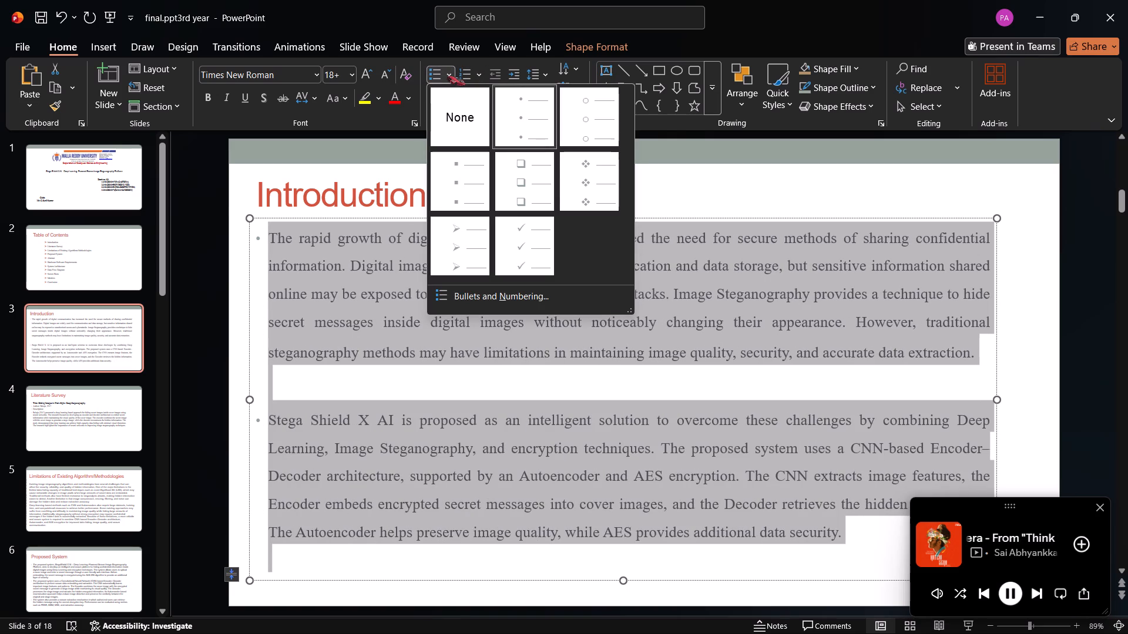
pyautogui.click(514, 178)
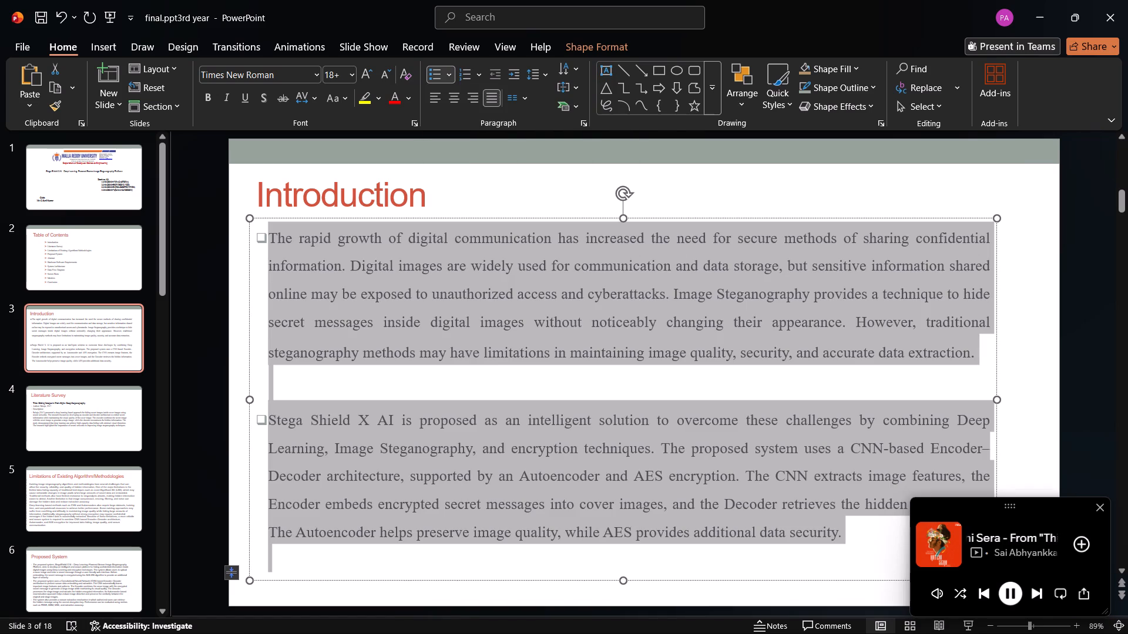
pyautogui.click(458, 174)
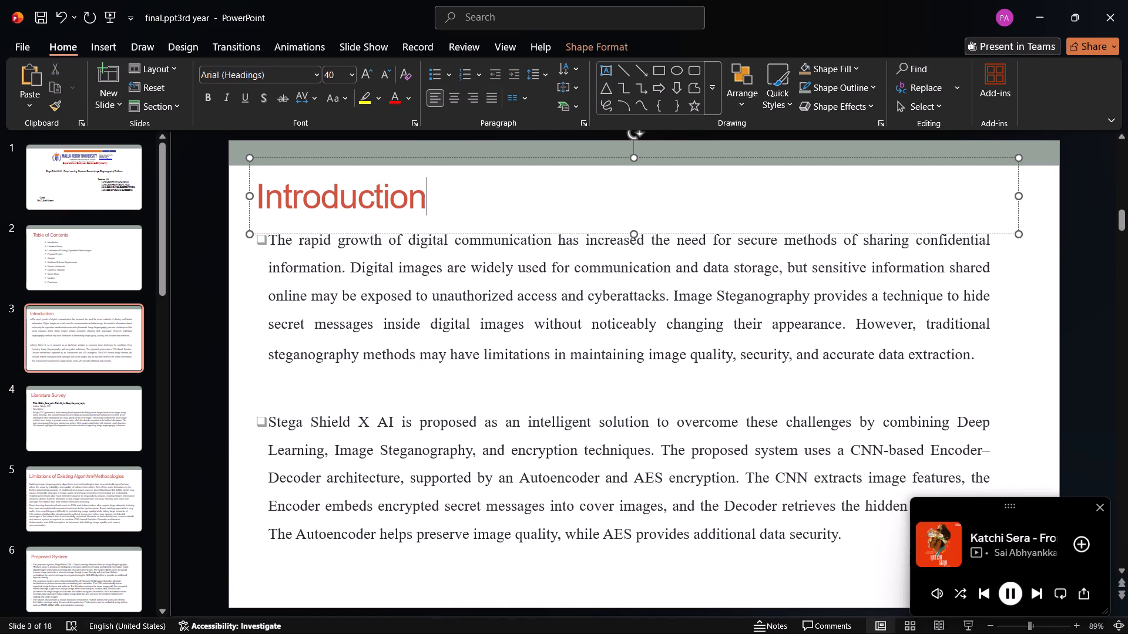
# Change the font of all body text on the Limitations of Existing Algorithm/Methodologies slide to Times New Roman.
pyautogui.click(97, 413)
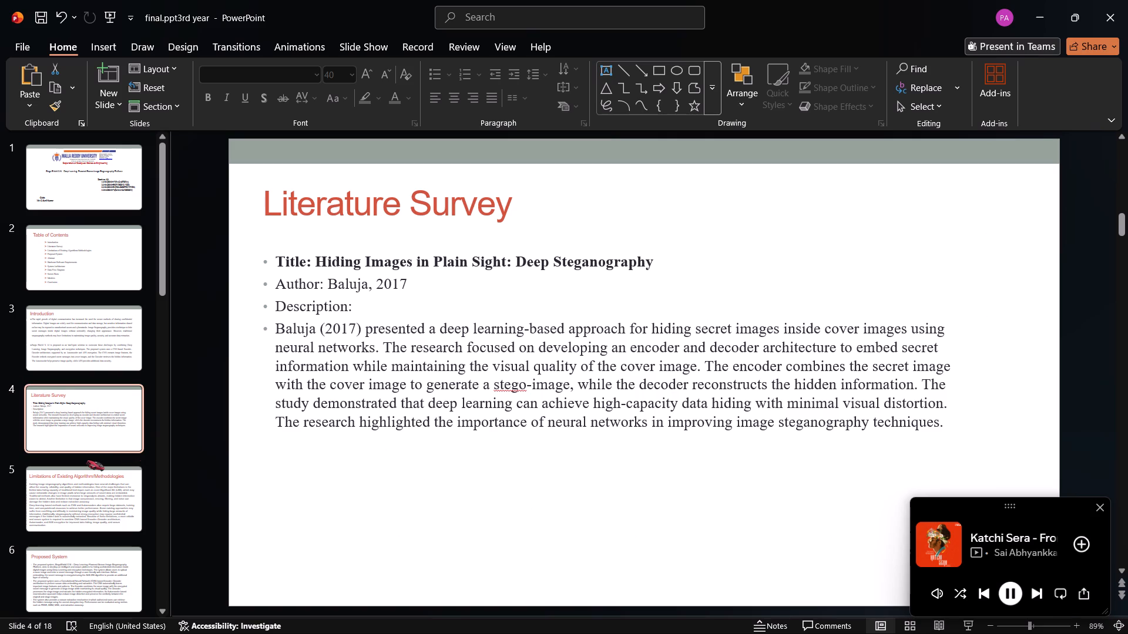
pyautogui.click(76, 485)
pyautogui.click(381, 426)
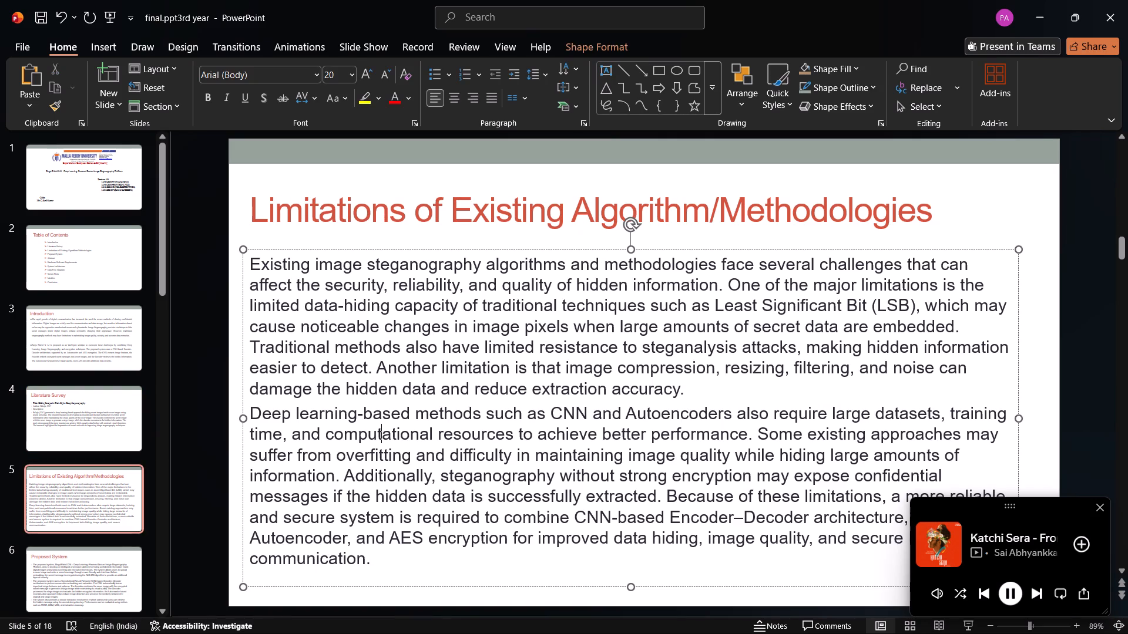
pyautogui.hotkey('ctrl', 'a')
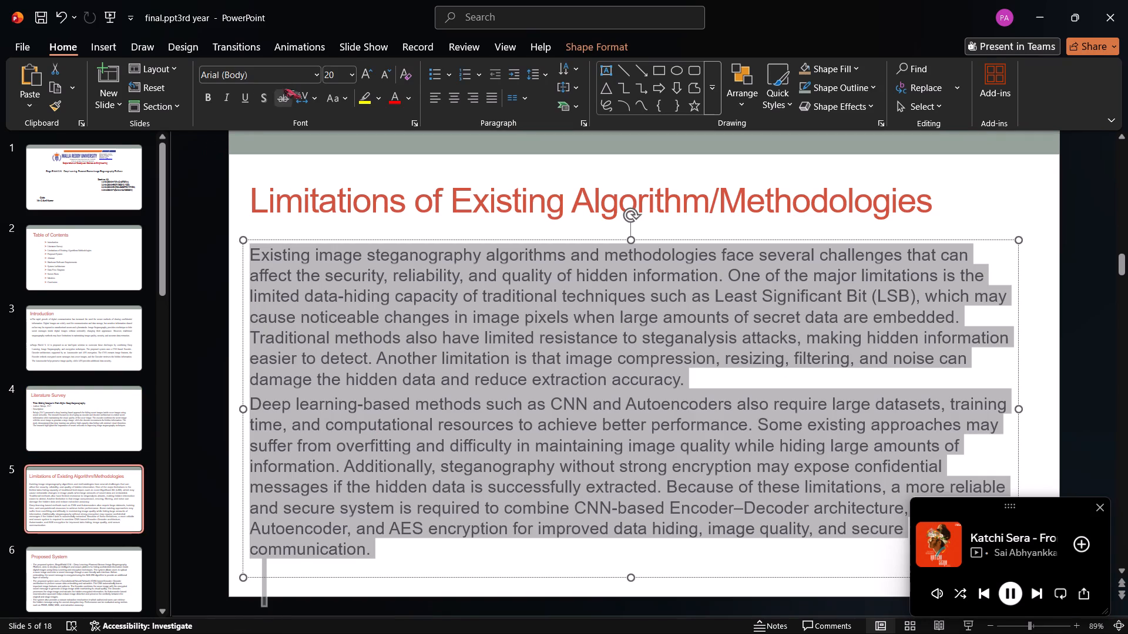
pyautogui.click(288, 72)
pyautogui.write('times')
pyautogui.press('Return')
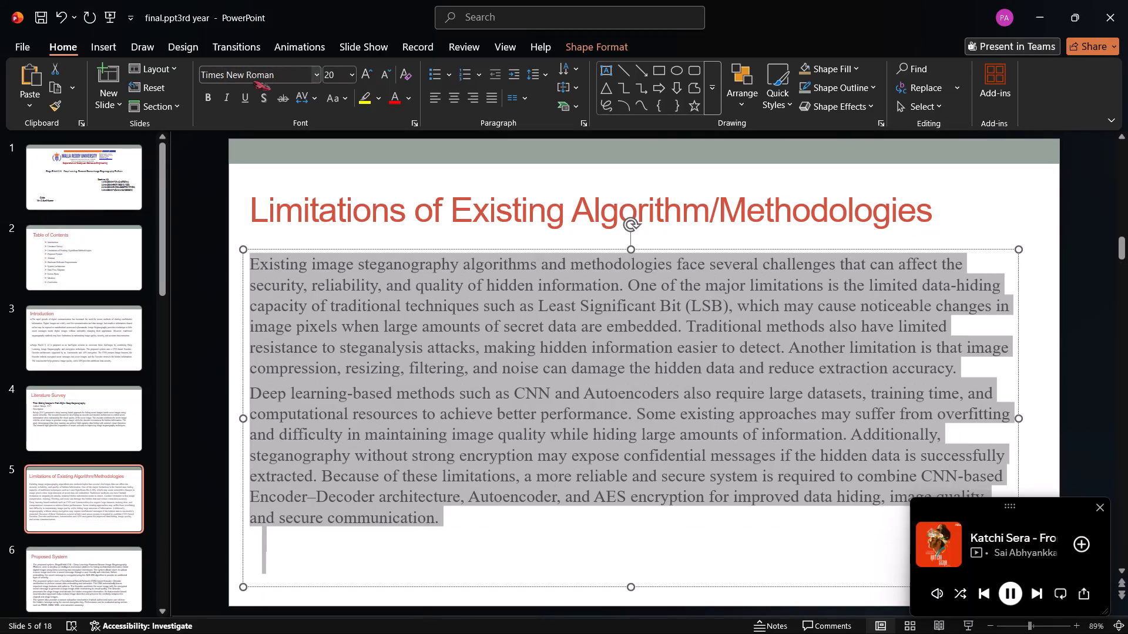
pyautogui.click(496, 537)
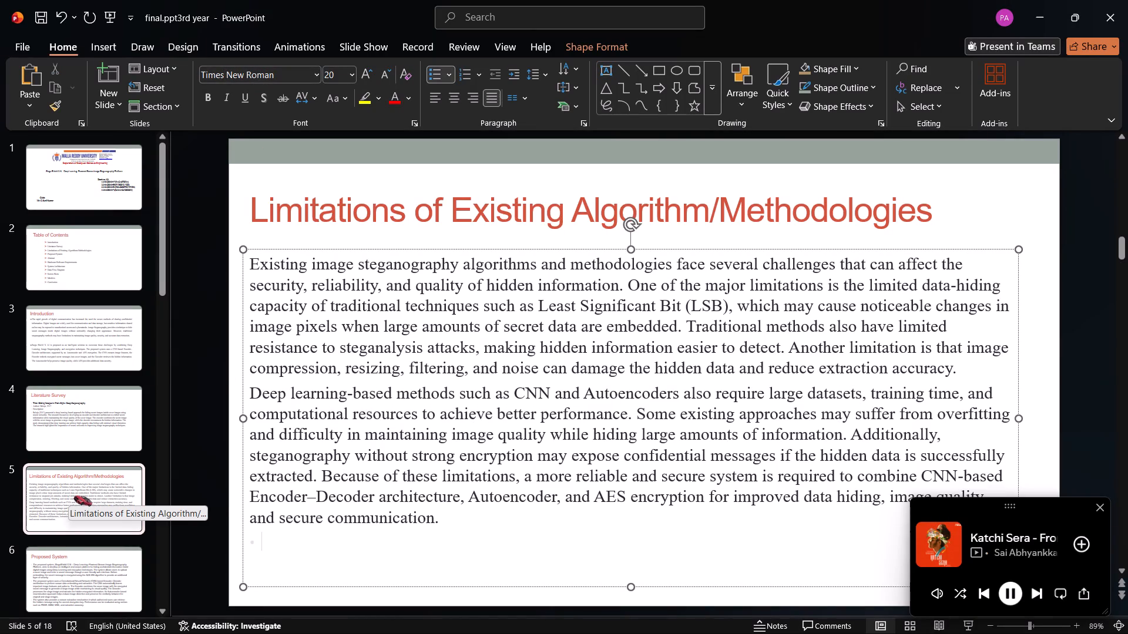
# Insert a blank line between the two body paragraphs on the Limitations of Existing Algorithm/Methodologies slide.
pyautogui.click(973, 365)
pyautogui.click(961, 385)
pyautogui.click(963, 373)
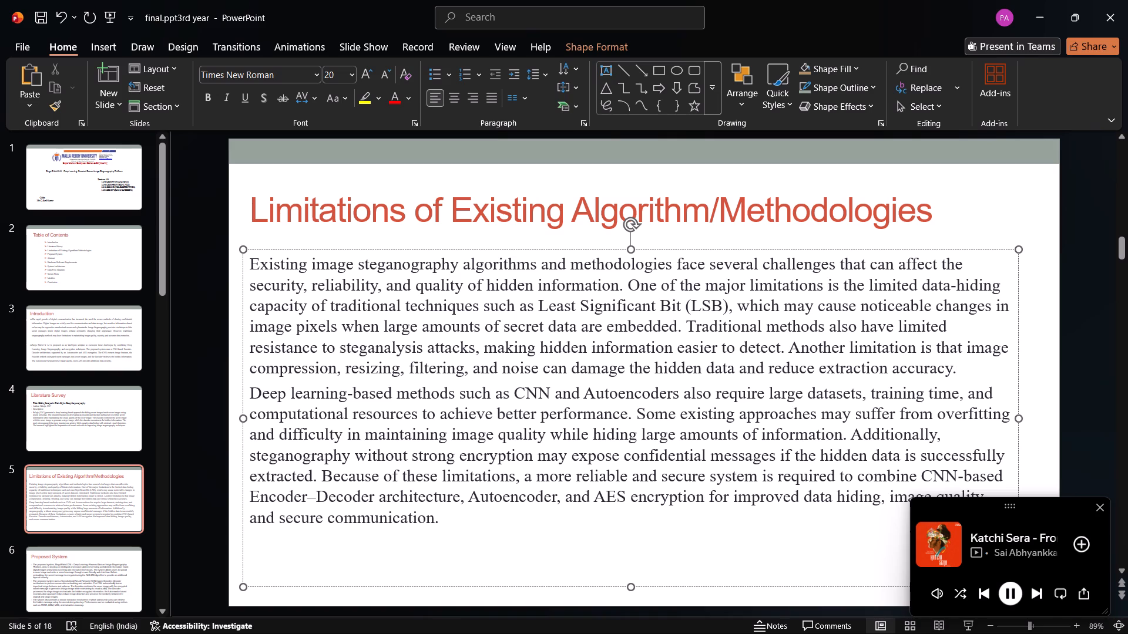
pyautogui.press('Return')
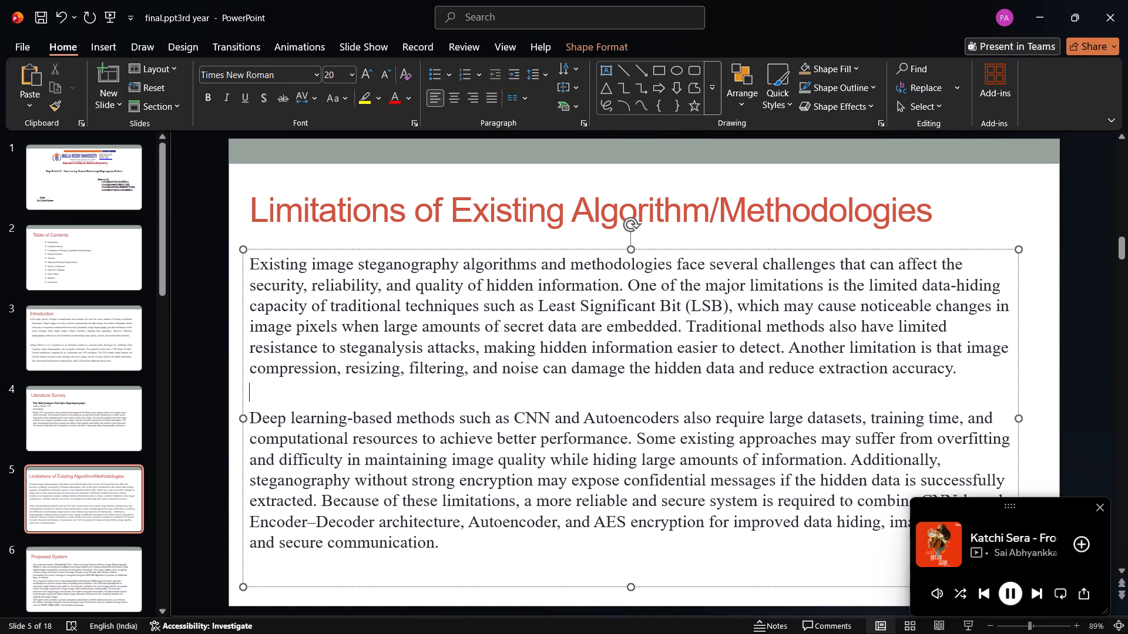
# Apply arrow bullets to both body paragraphs on the Limitations of Existing Algorithm/Methodologies slide.
pyautogui.hotkey('ctrl', 'a')
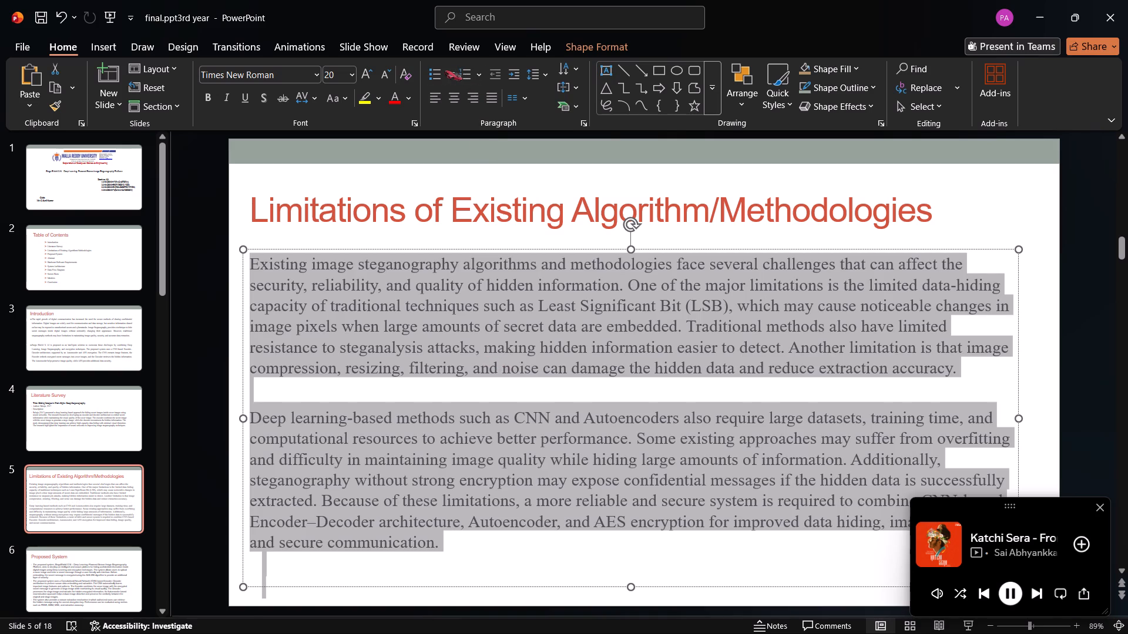
pyautogui.click(445, 71)
pyautogui.click(461, 256)
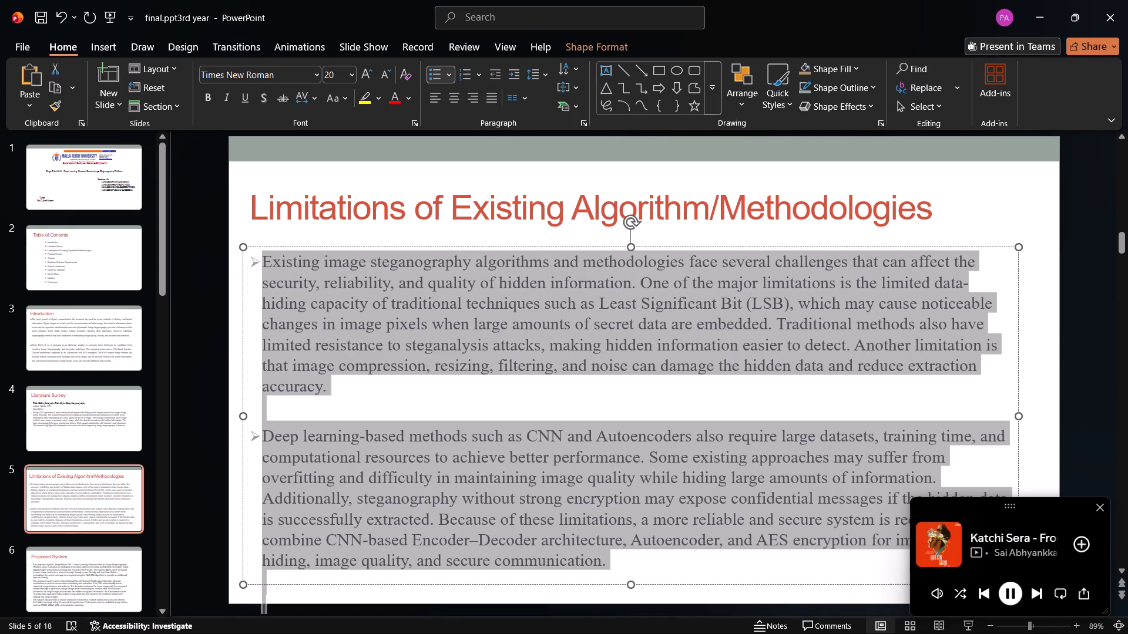
pyautogui.click(276, 233)
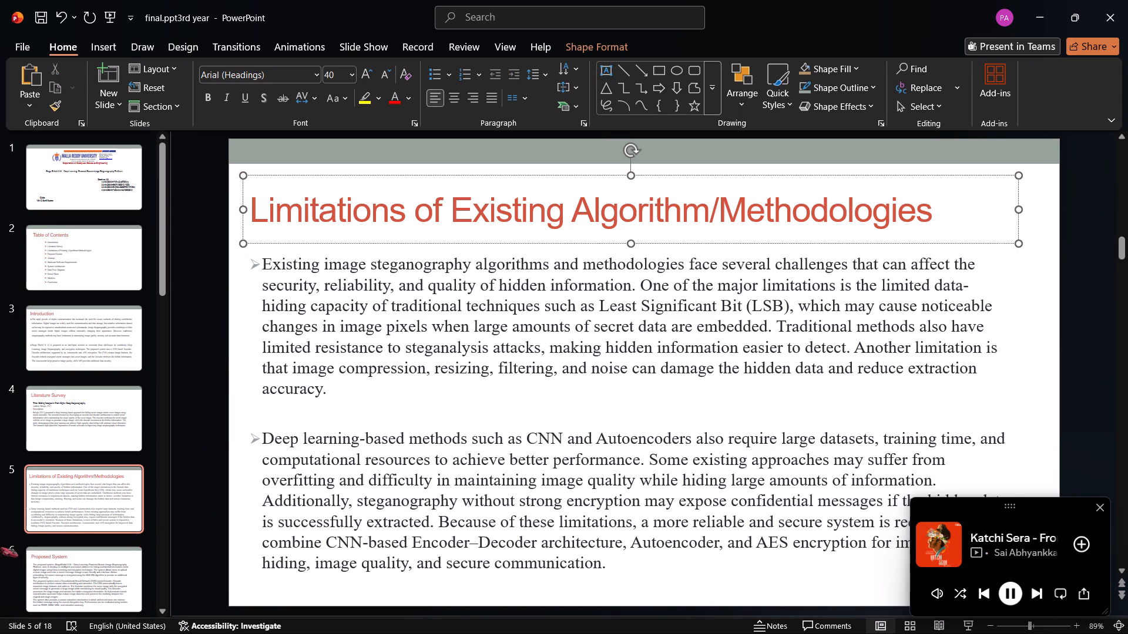
# Change the font of all body text on the Proposed System slide to Times New Roman.
pyautogui.click(72, 561)
pyautogui.click(412, 417)
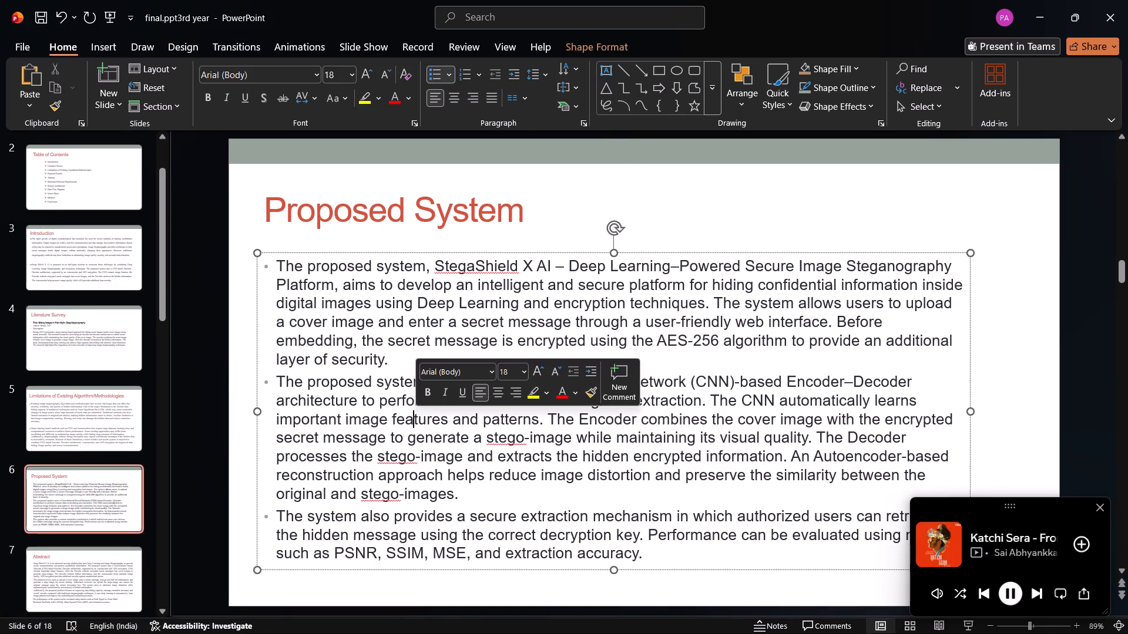
pyautogui.hotkey('ctrl', 'a')
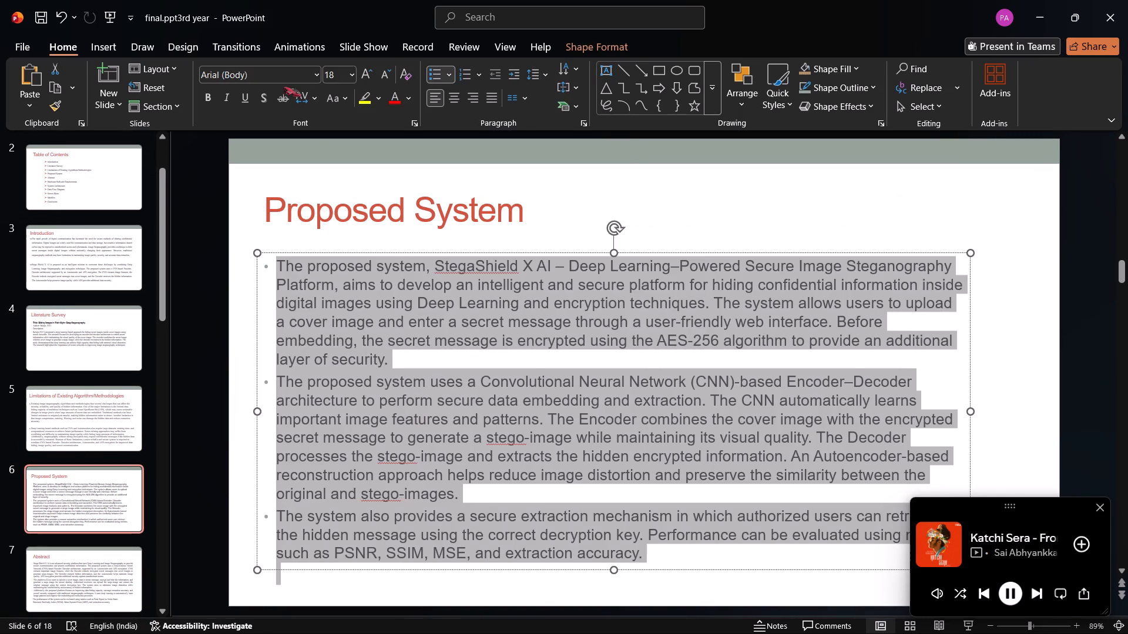
pyautogui.click(281, 79)
pyautogui.write('times')
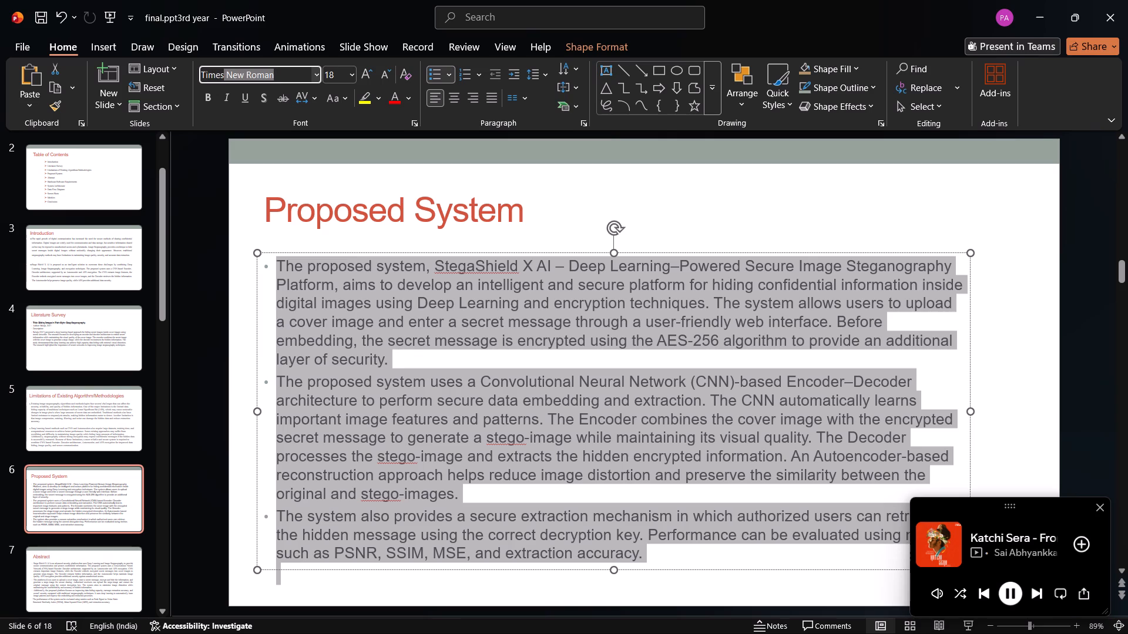
pyautogui.press('space')
pyautogui.press('Return')
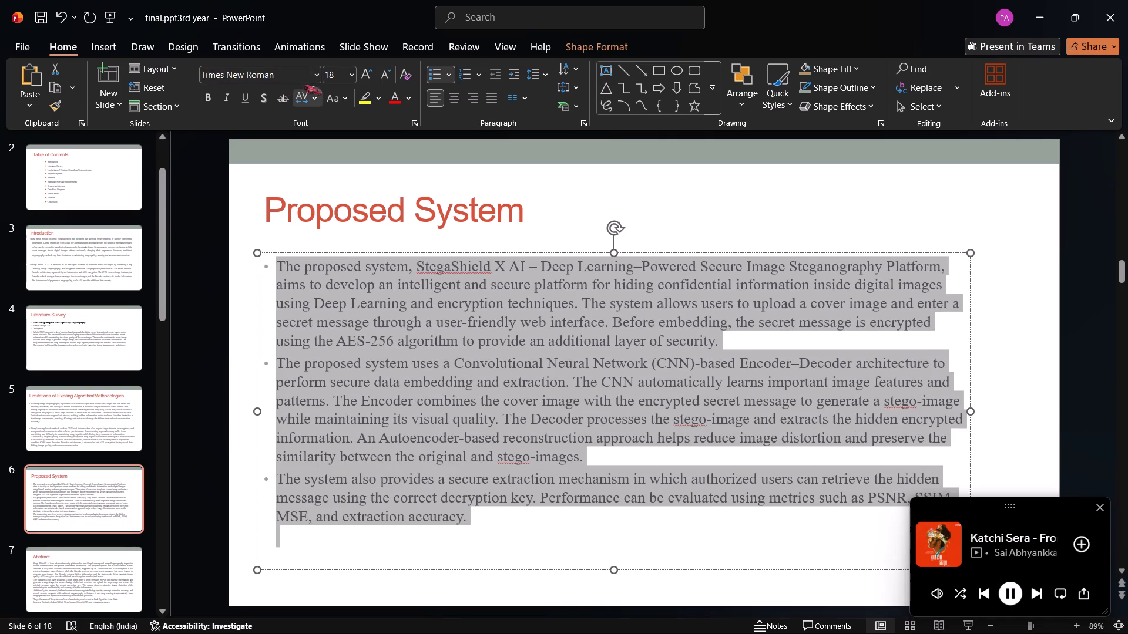
pyautogui.click(723, 224)
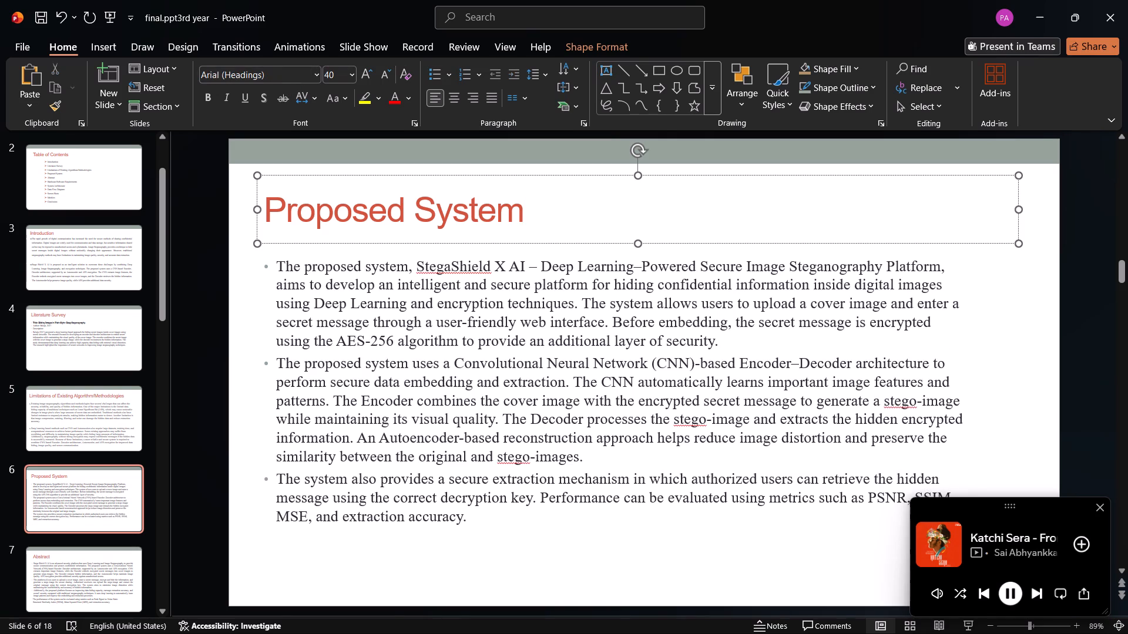
# Apply four-diamond star bullets to all body paragraphs on the Proposed System slide.
pyautogui.click(774, 342)
pyautogui.click(575, 366)
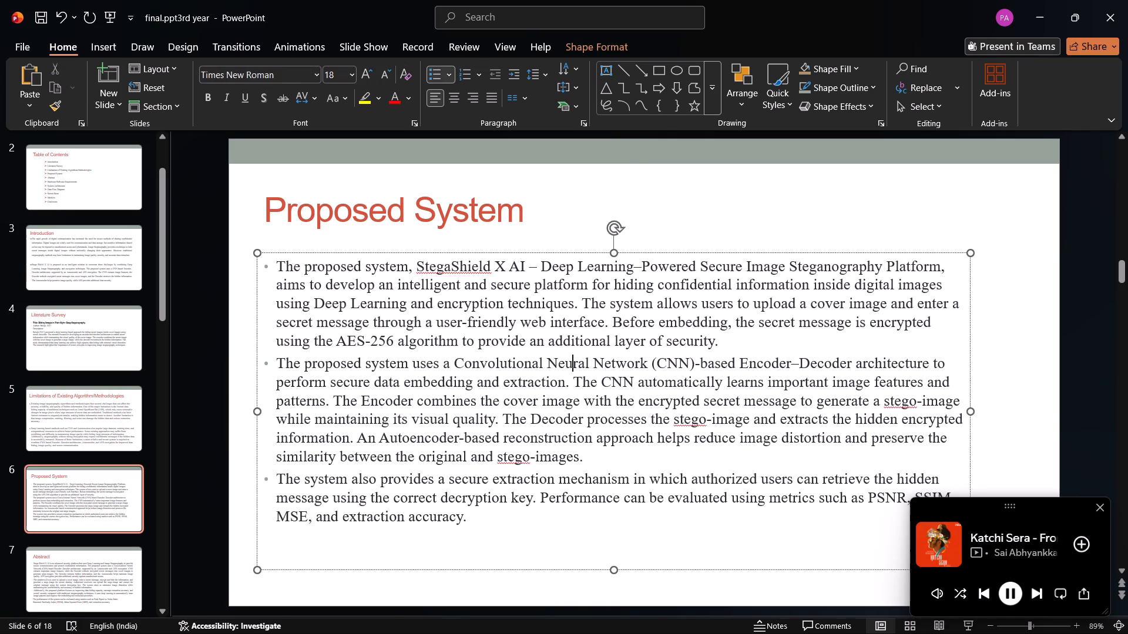
pyautogui.hotkey('ctrl', 'a')
pyautogui.click(451, 71)
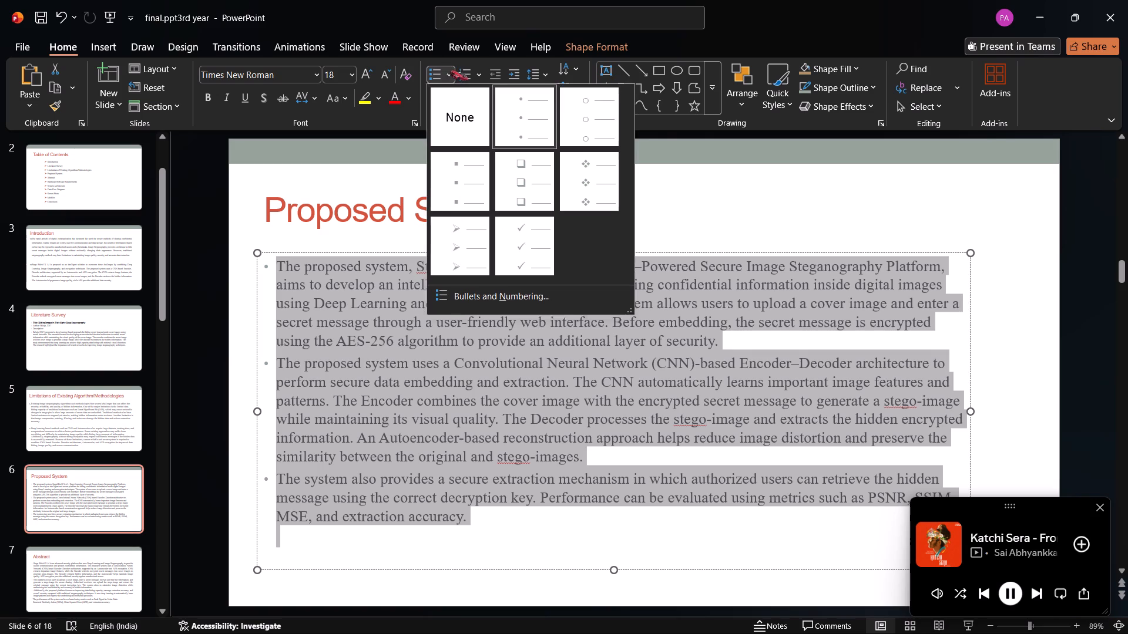
pyautogui.click(597, 199)
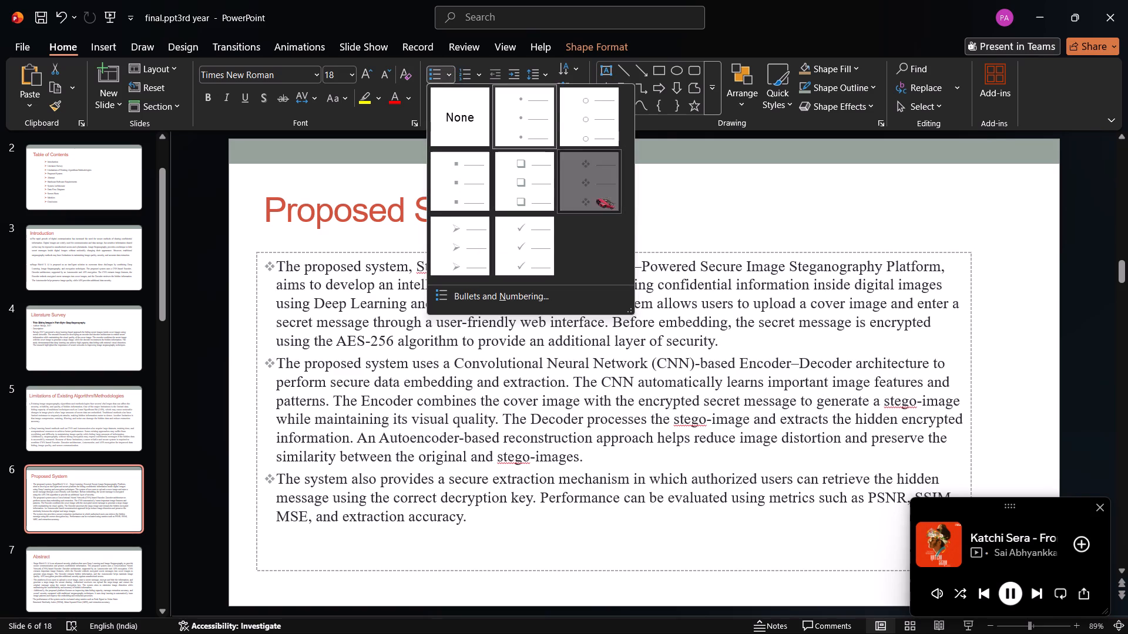
pyautogui.click(622, 200)
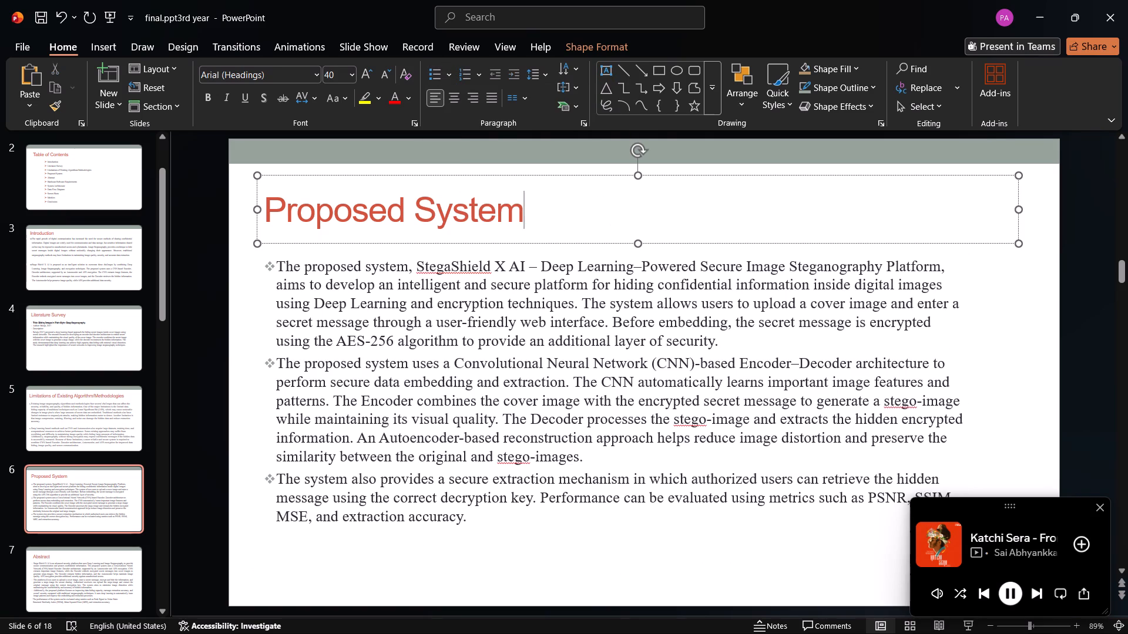
# Separate "StegaShield" into "Stega Shield" in the first body paragraph of the Proposed System slide.
pyautogui.click(450, 274)
pyautogui.press('space')
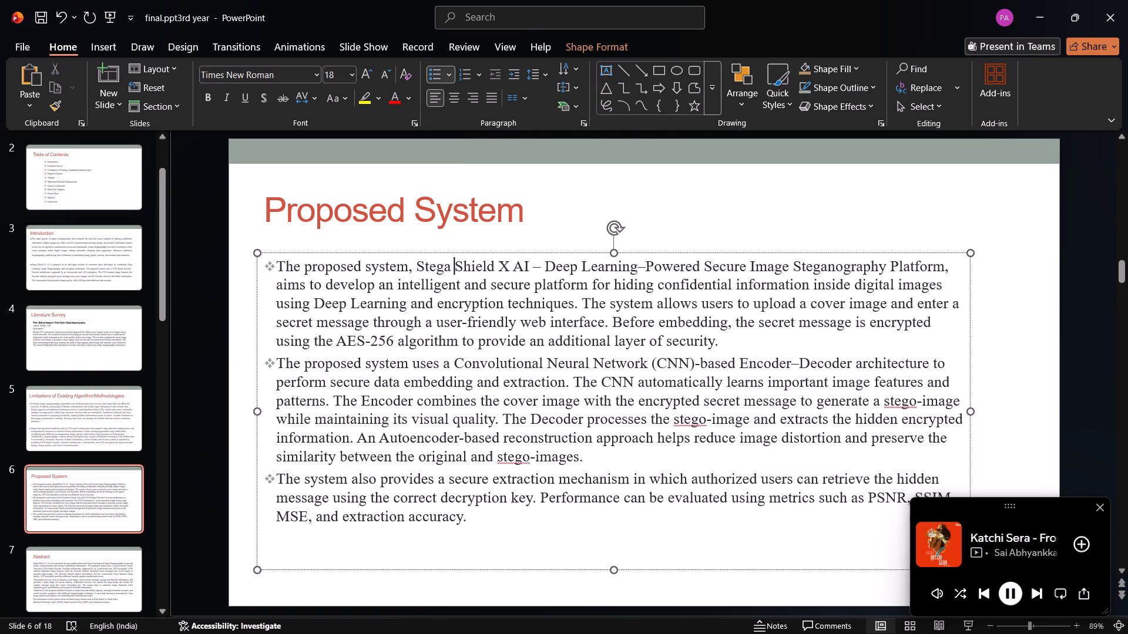
pyautogui.click(592, 216)
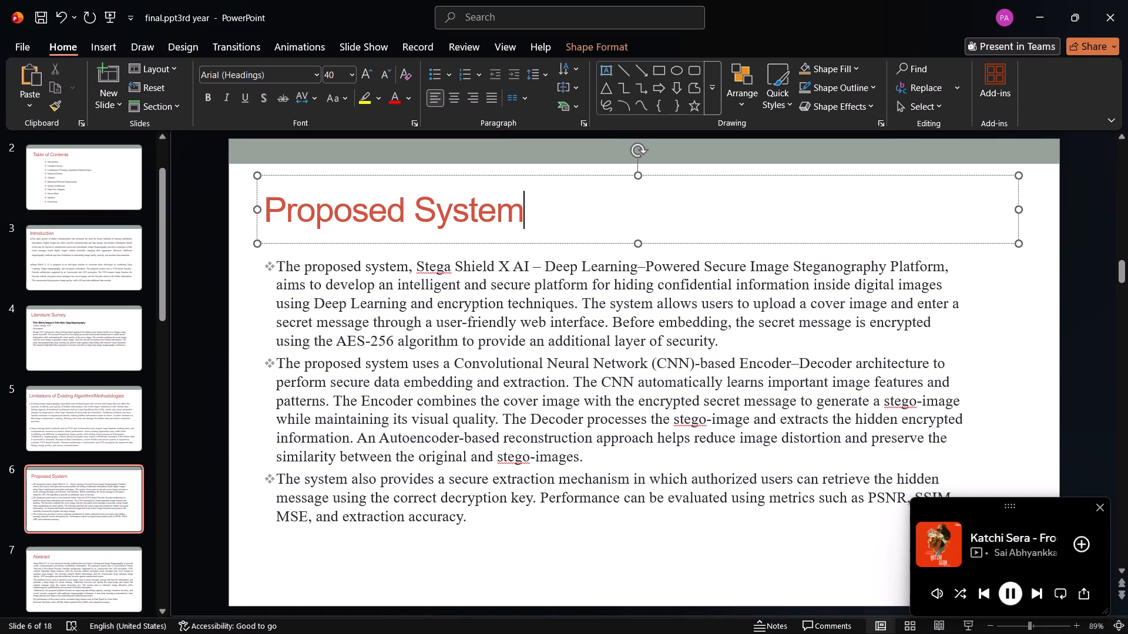
pyautogui.click(446, 265)
pyautogui.click(559, 203)
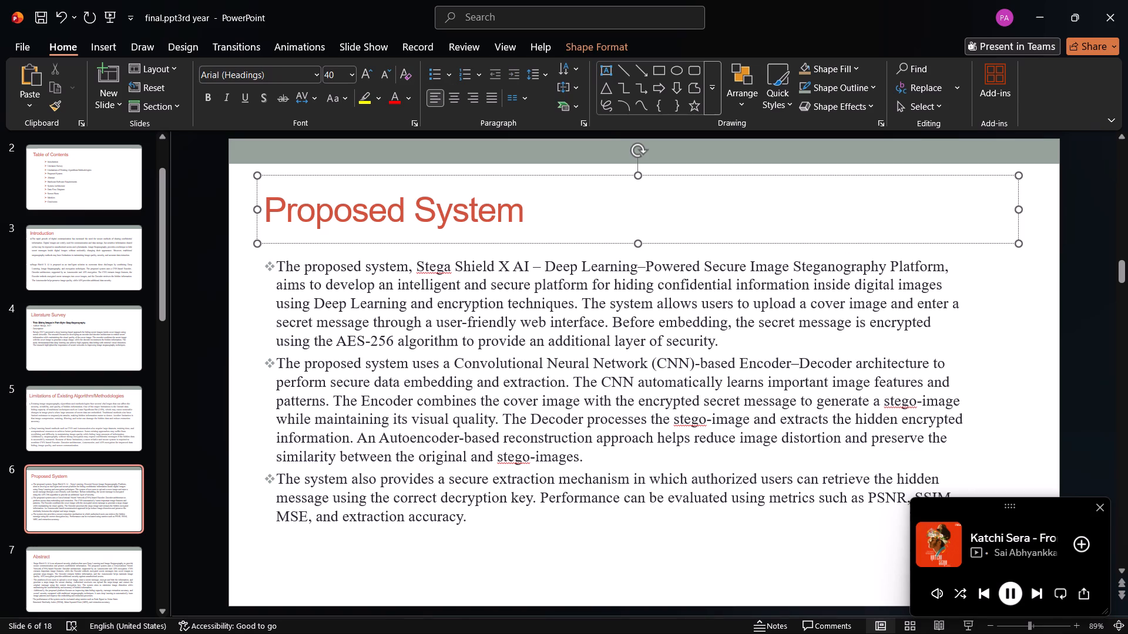
# Review the Abstract slide's body text formatting and compare it with the preceding slides.
pyautogui.scroll(-1, 85, 559)
pyautogui.click(81, 564)
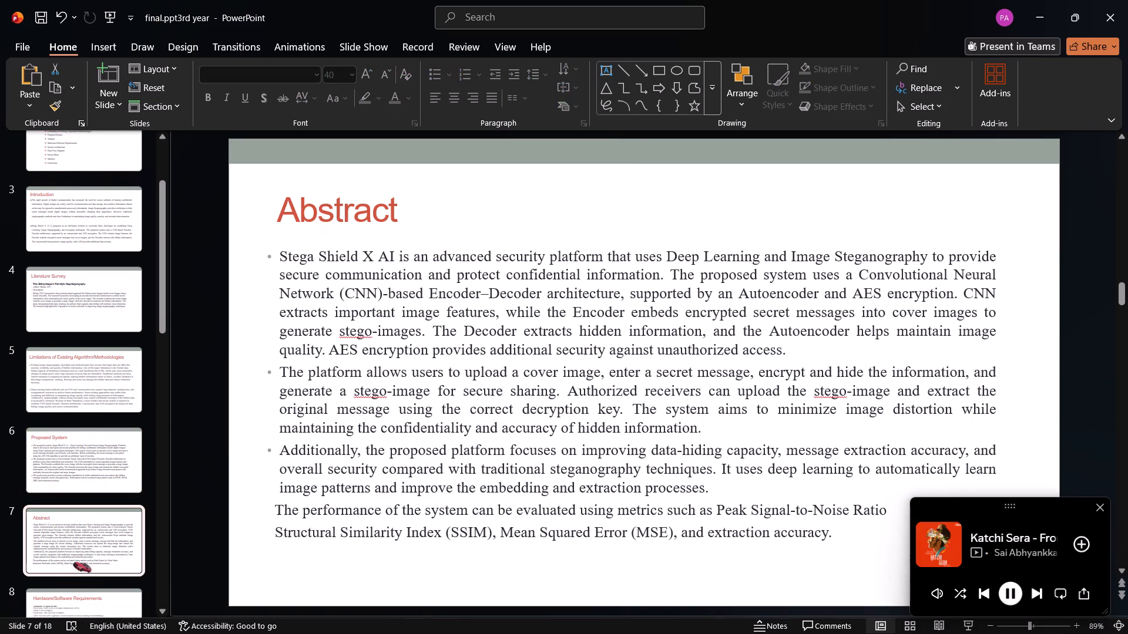
pyautogui.click(485, 375)
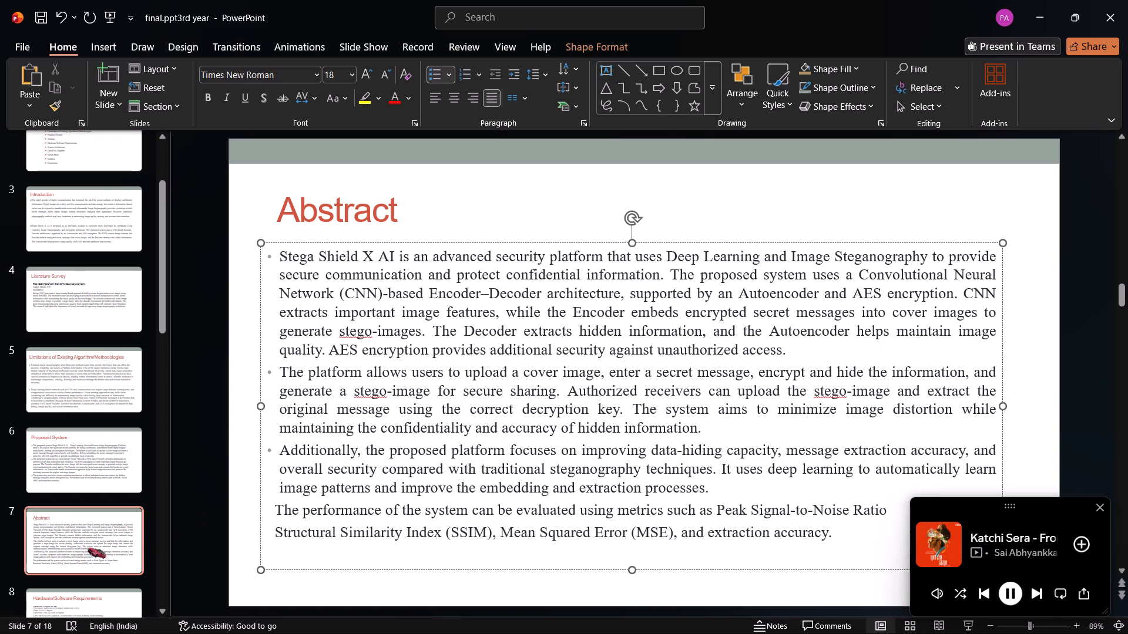
pyautogui.scroll(-3, 85, 547)
pyautogui.scroll(4, 99, 419)
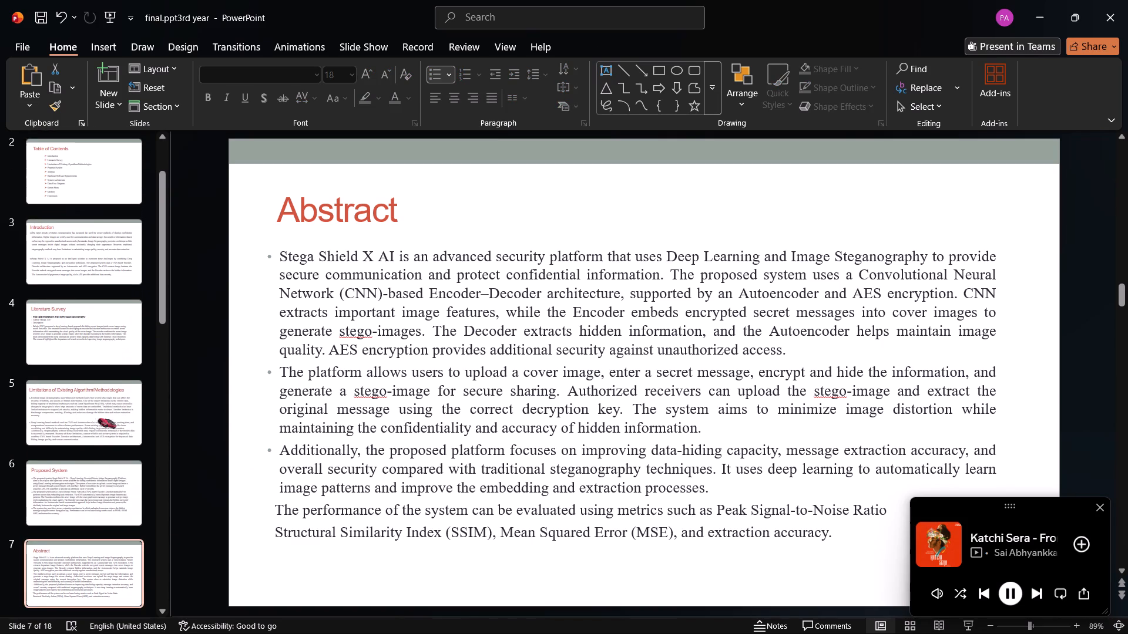
pyautogui.scroll(4, 99, 419)
pyautogui.scroll(-1, 89, 500)
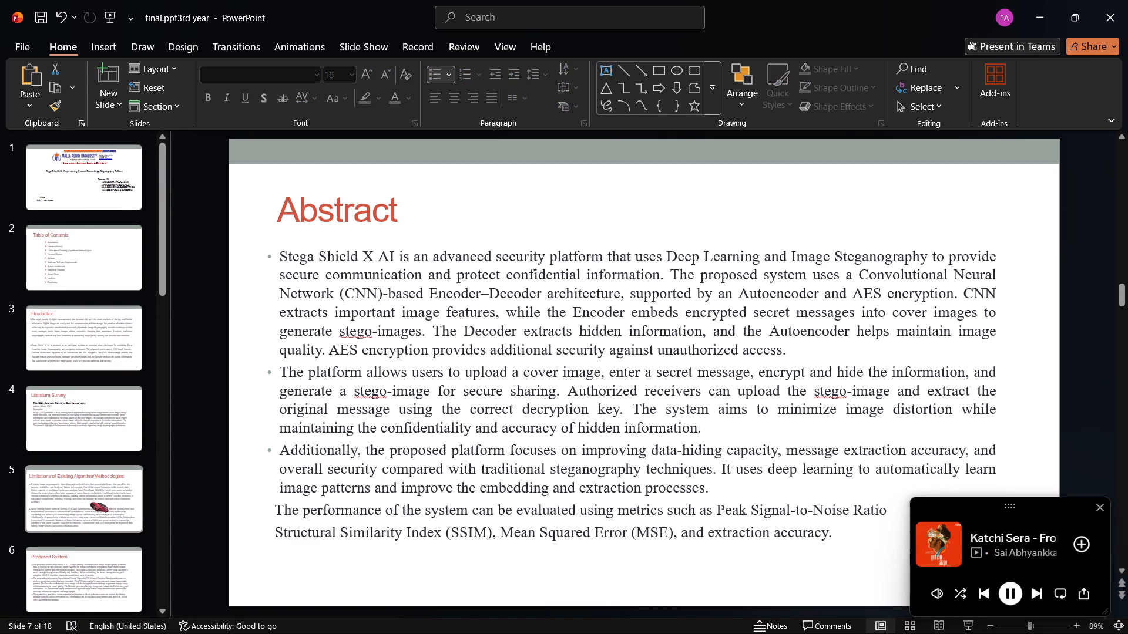
# Change the font of all body text on the Hardware/Software Requirements slide to Times New Roman.
pyautogui.scroll(-8, 91, 503)
pyautogui.click(78, 388)
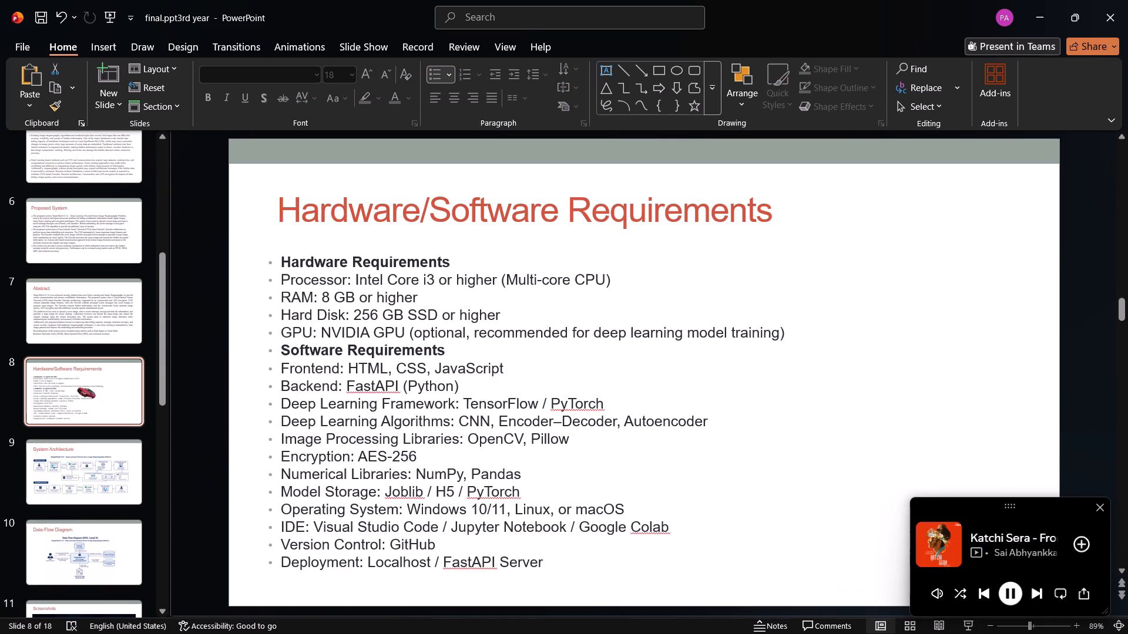
pyautogui.click(394, 389)
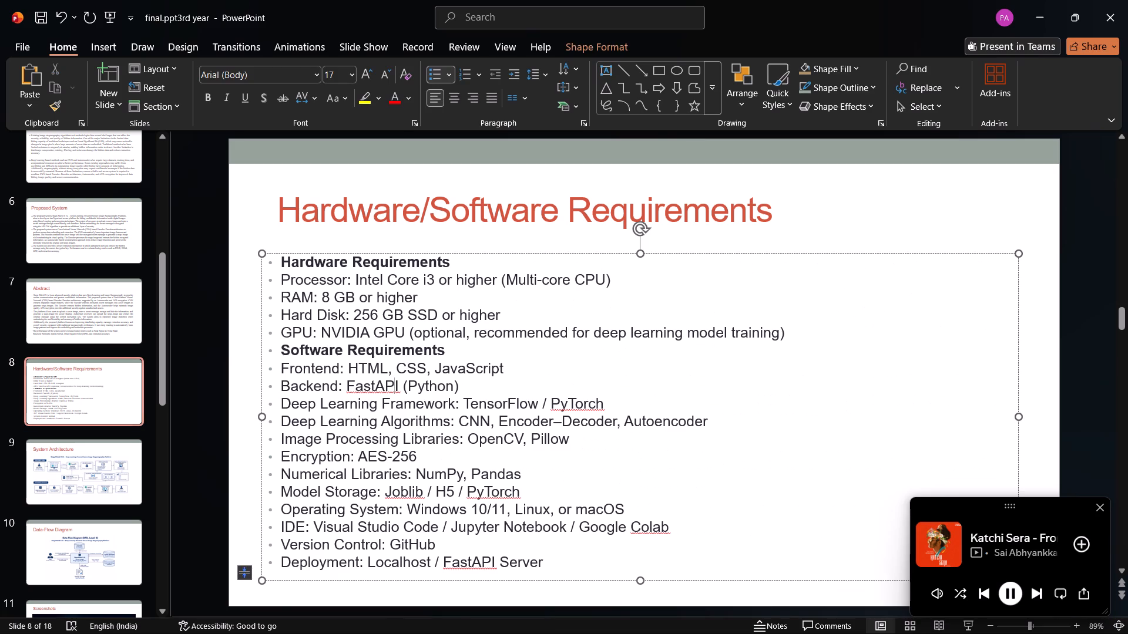
pyautogui.hotkey('ctrl', 'a')
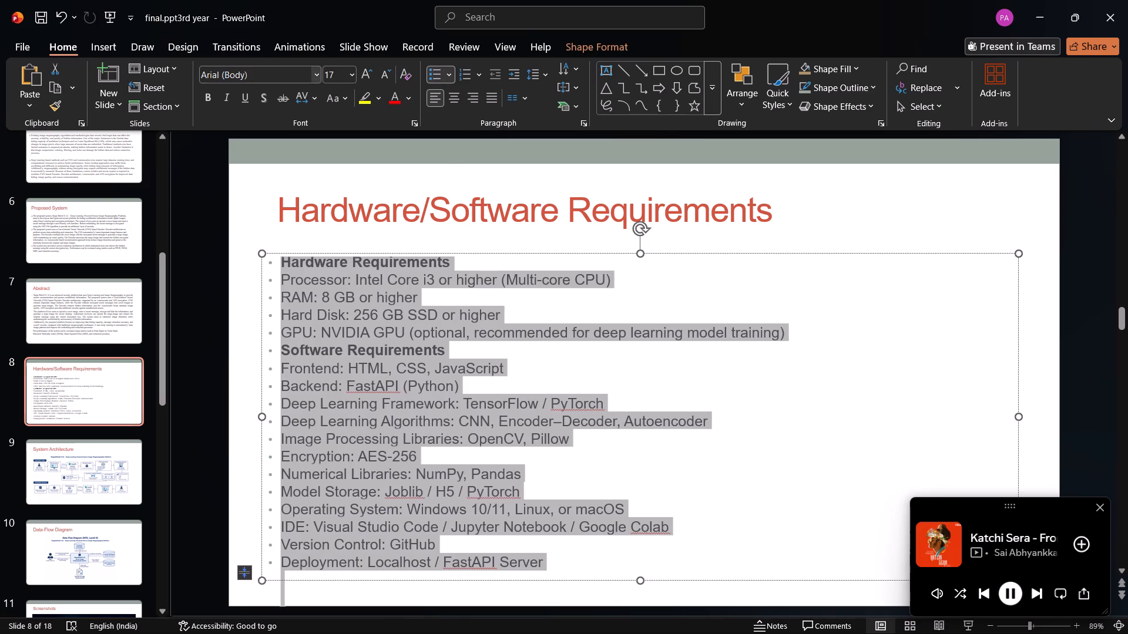
pyautogui.click(270, 75)
pyautogui.write('times')
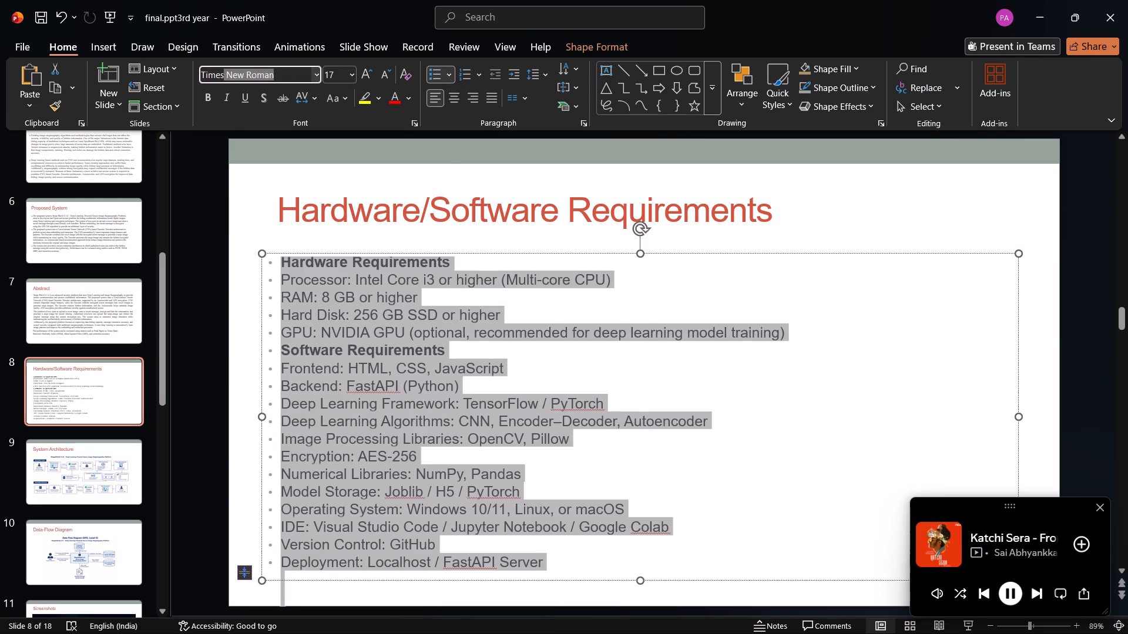
pyautogui.press('Return')
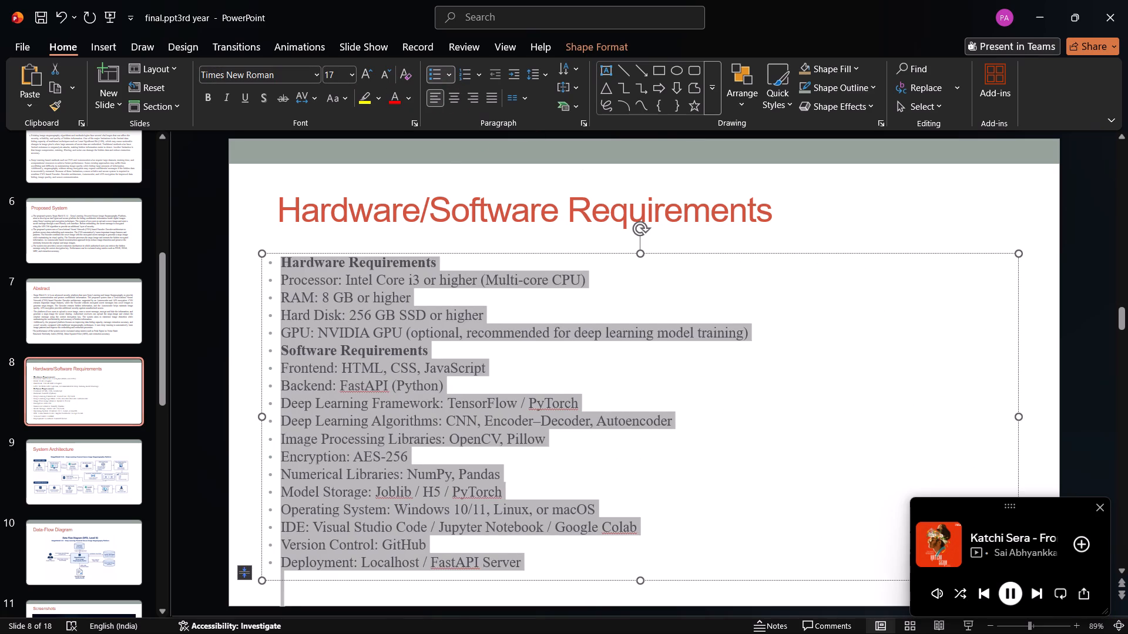
pyautogui.click(806, 325)
# Examine the System Architecture, Data-Flow Diagram and Screenshots slides for body text that needs restyling.
pyautogui.click(92, 463)
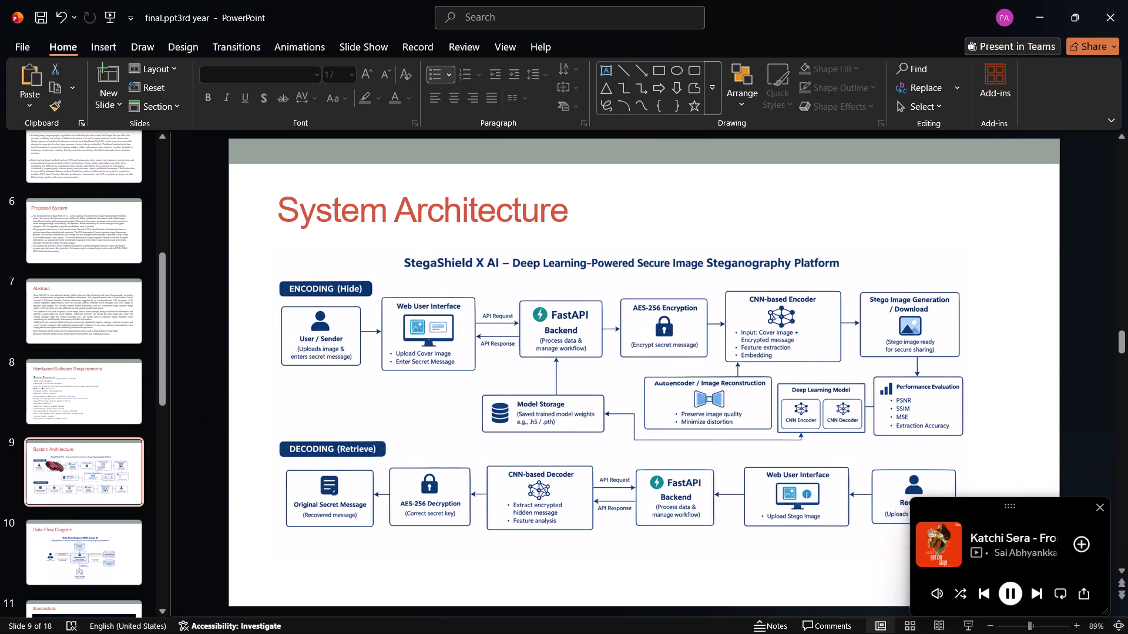
pyautogui.scroll(-3, 31, 464)
pyautogui.click(73, 454)
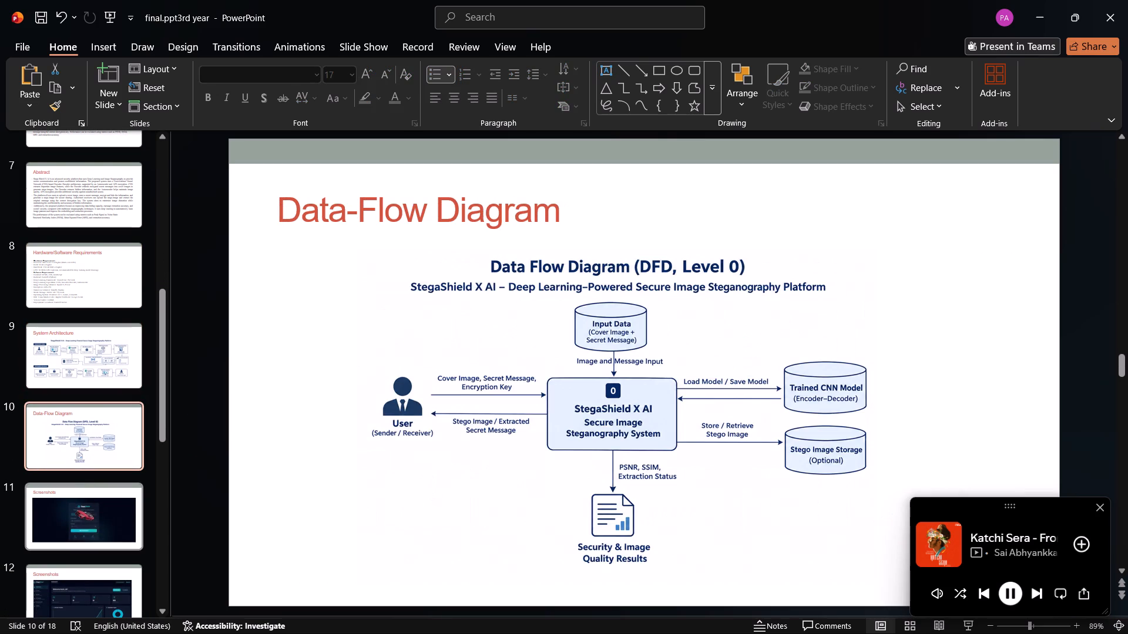
pyautogui.click(78, 517)
pyautogui.scroll(-2, 78, 517)
pyautogui.click(78, 517)
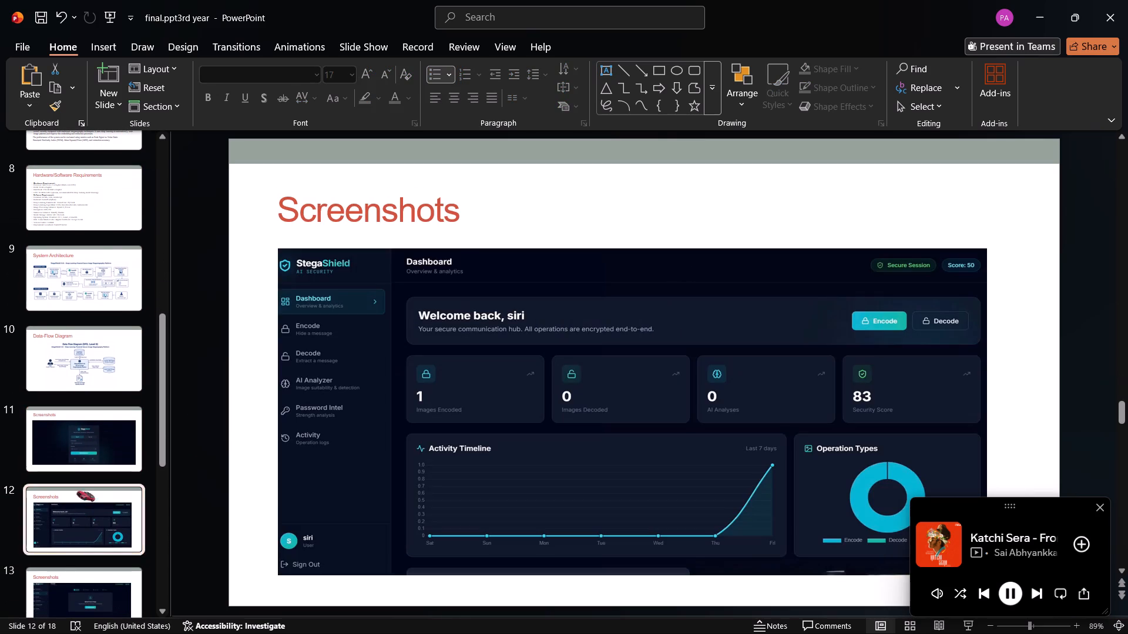
pyautogui.click(75, 454)
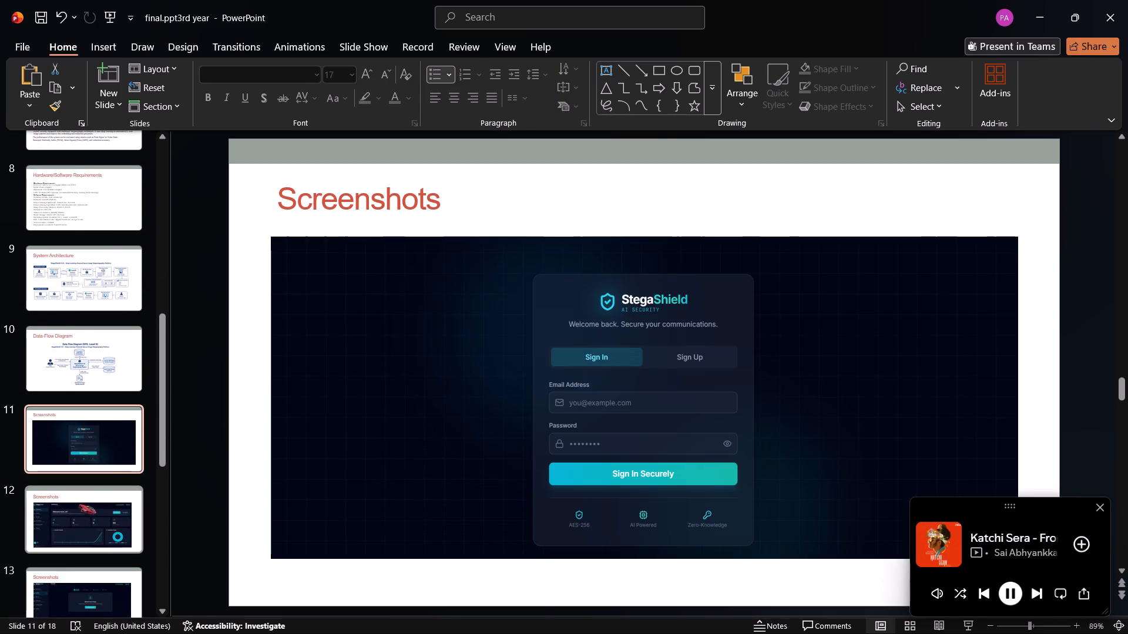
pyautogui.click(80, 509)
pyautogui.scroll(-3, 80, 510)
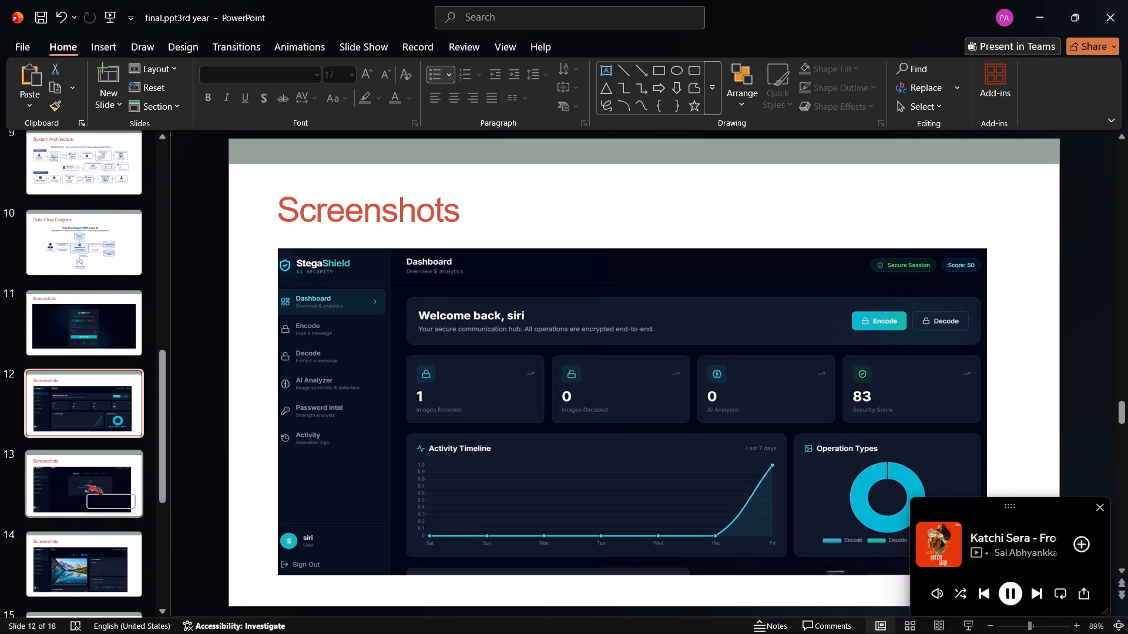
pyautogui.click(95, 497)
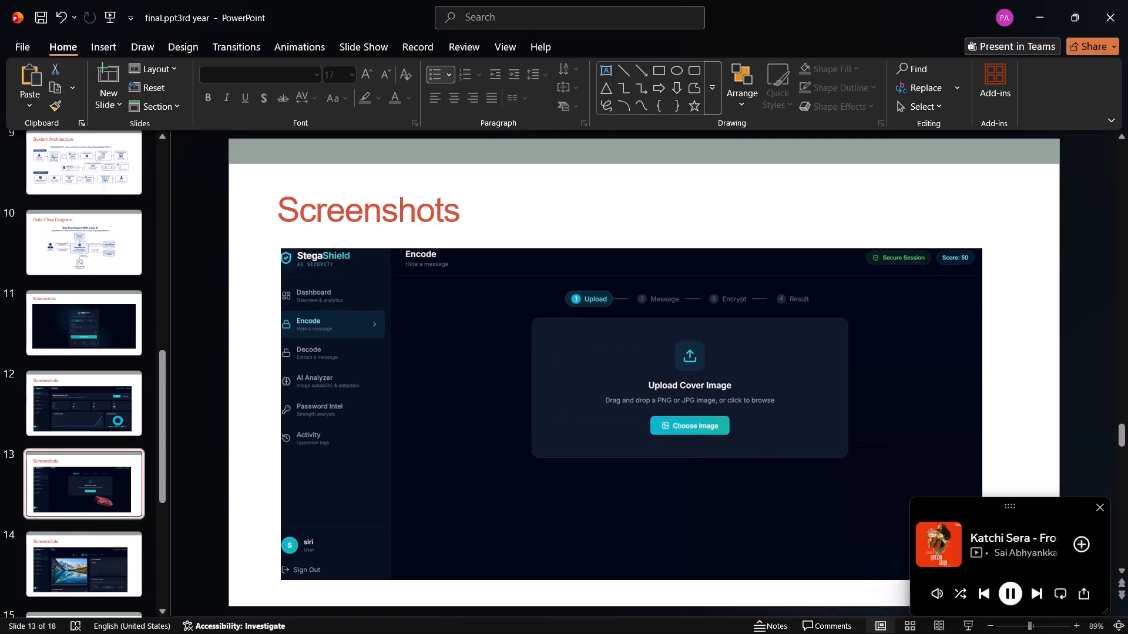
pyautogui.click(69, 551)
pyautogui.scroll(-5, 69, 549)
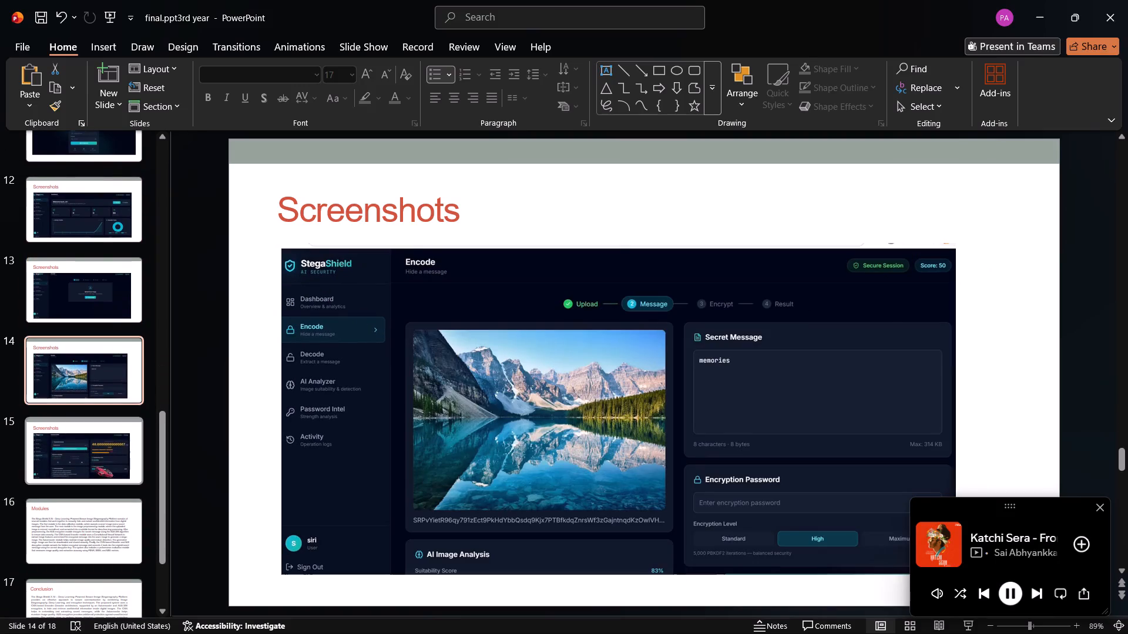
pyautogui.click(100, 435)
# Change the font of all body text on the Modules slide to Times New Roman.
pyautogui.click(83, 542)
pyautogui.click(476, 383)
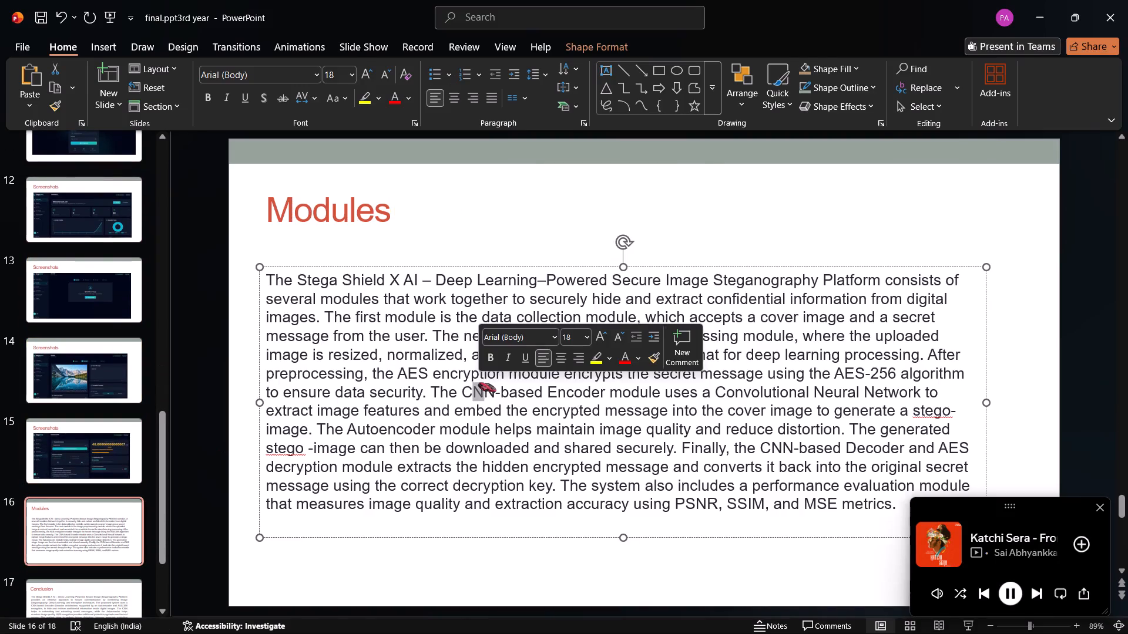
pyautogui.hotkey('ctrl', 'a')
pyautogui.click(250, 77)
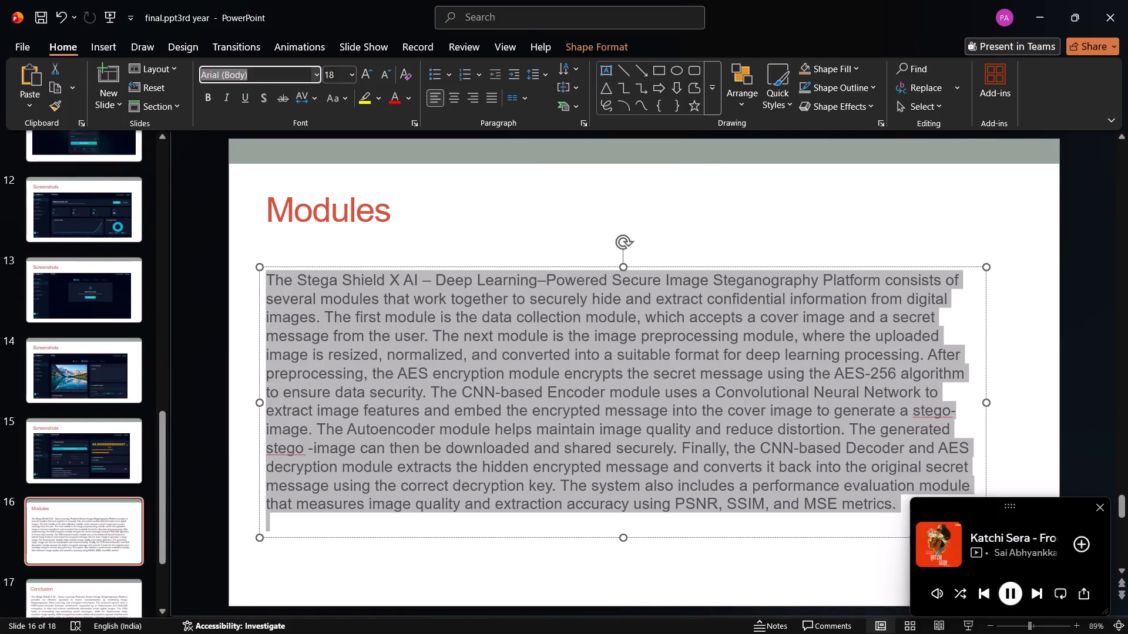
pyautogui.write('tmes')
pyautogui.press('Return')
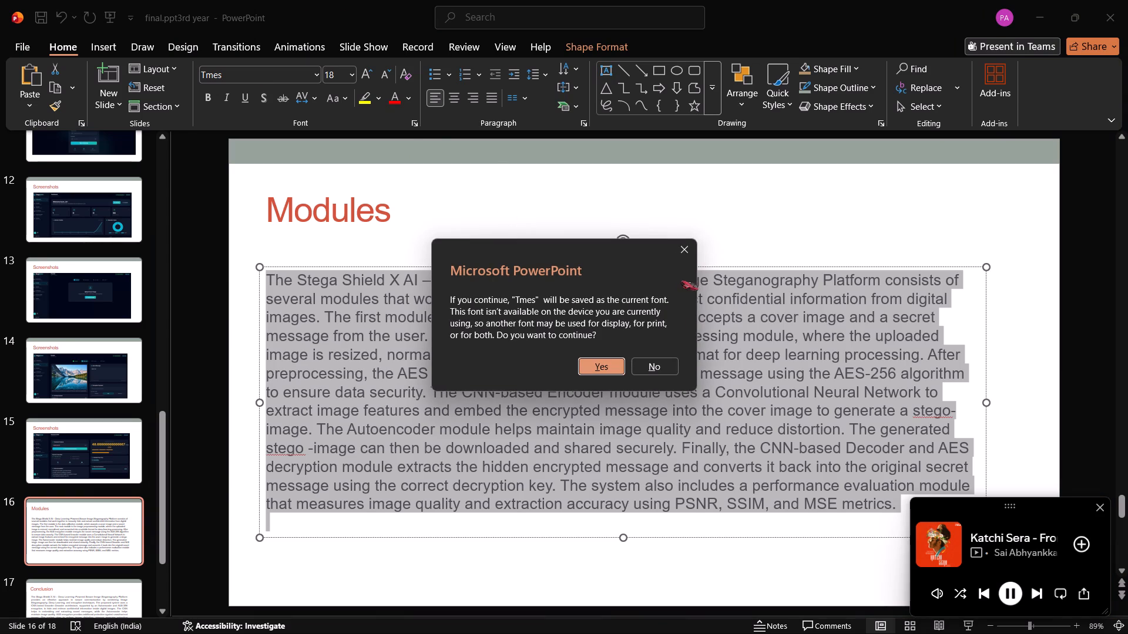
pyautogui.click(645, 365)
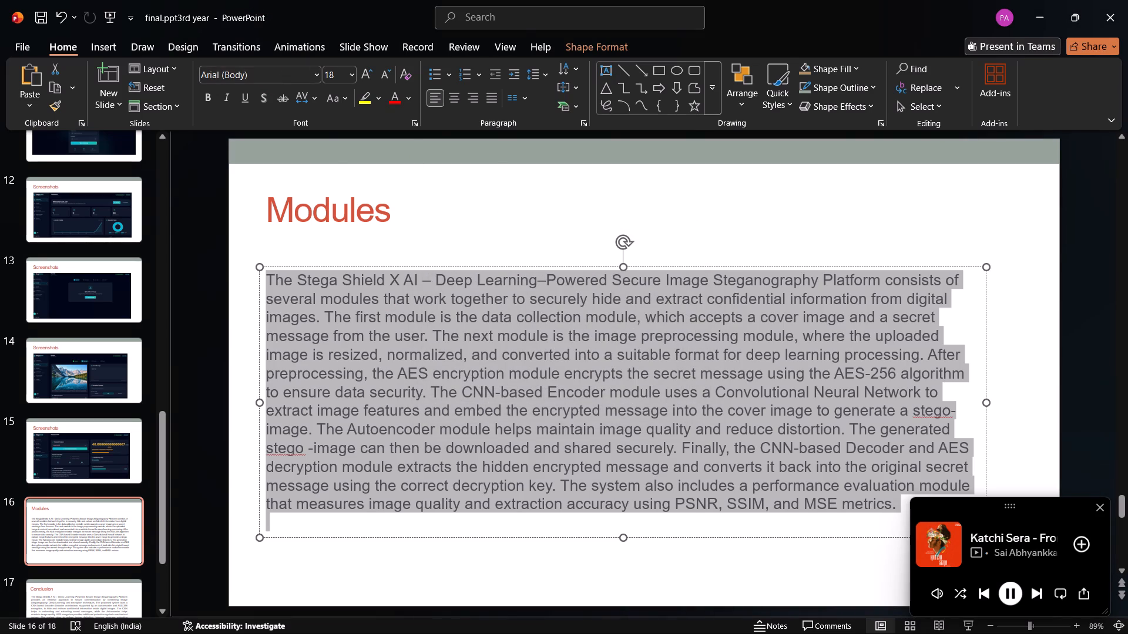
pyautogui.click(284, 74)
pyautogui.write('tim')
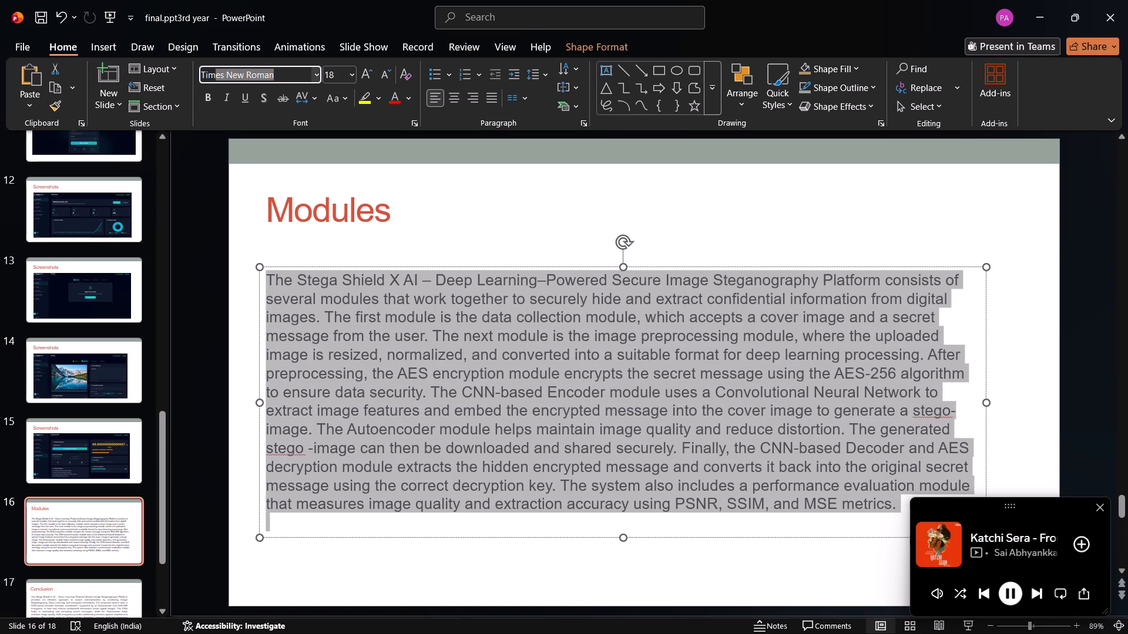
pyautogui.press('Return')
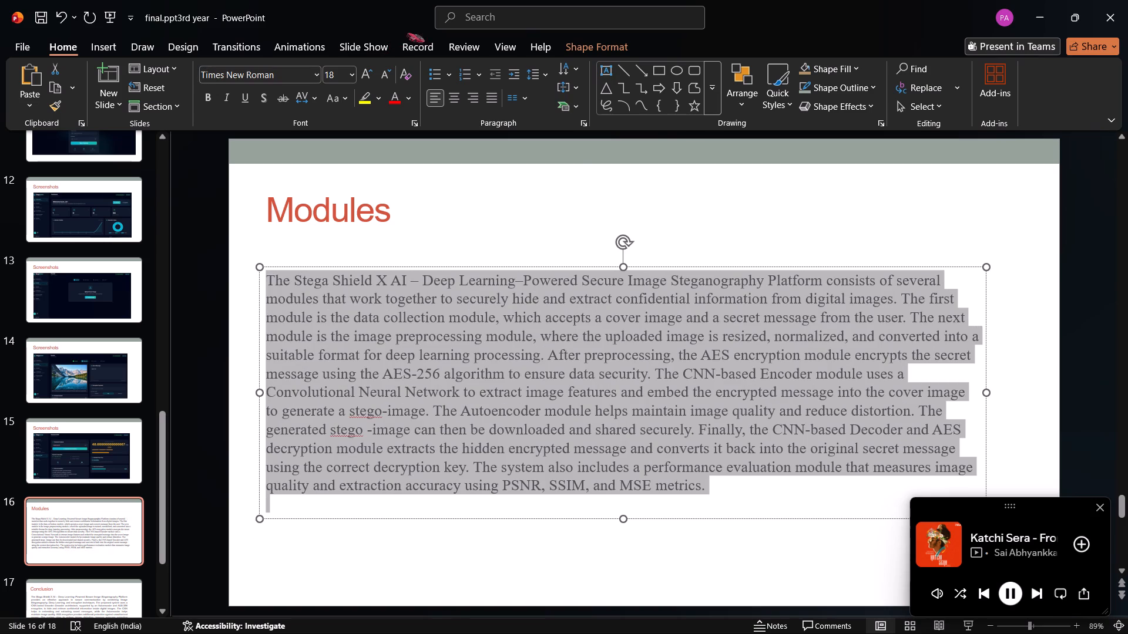
pyautogui.click(535, 180)
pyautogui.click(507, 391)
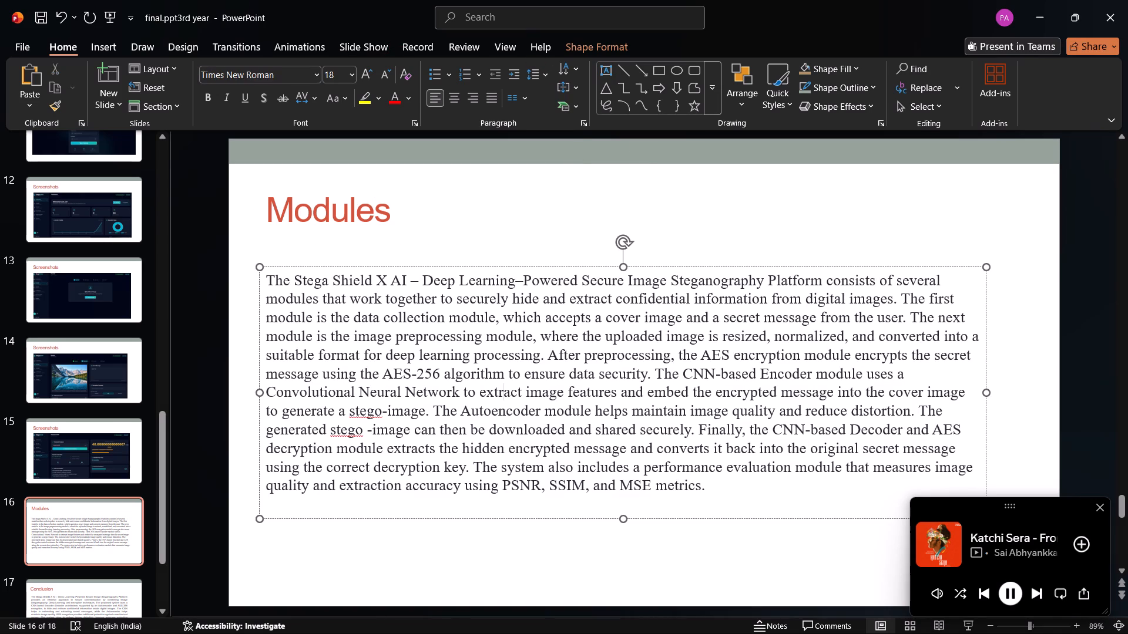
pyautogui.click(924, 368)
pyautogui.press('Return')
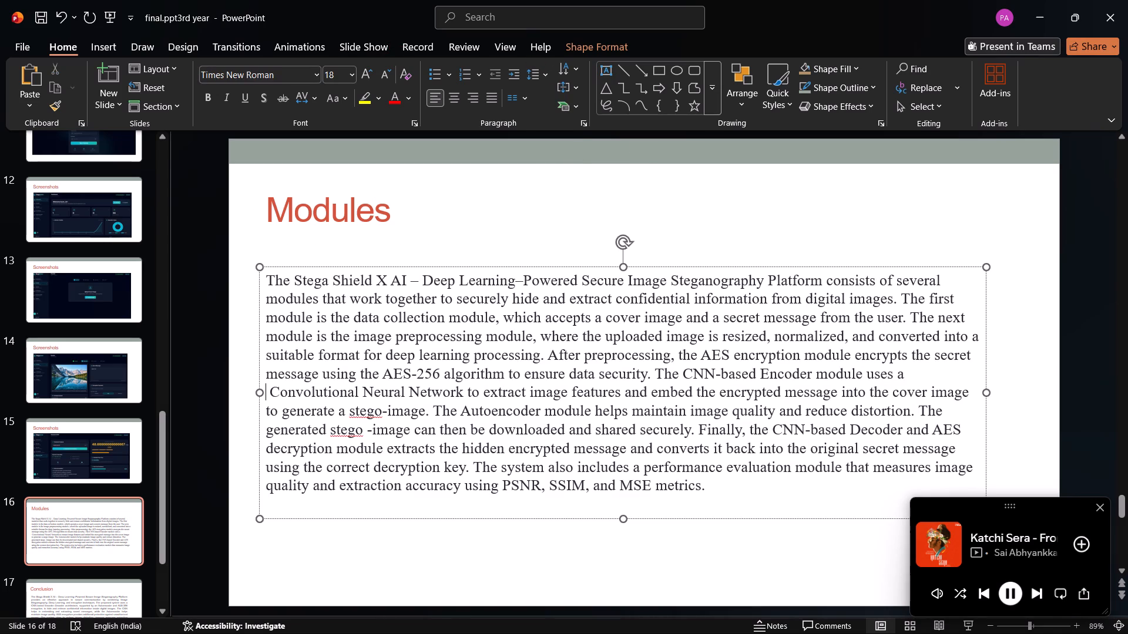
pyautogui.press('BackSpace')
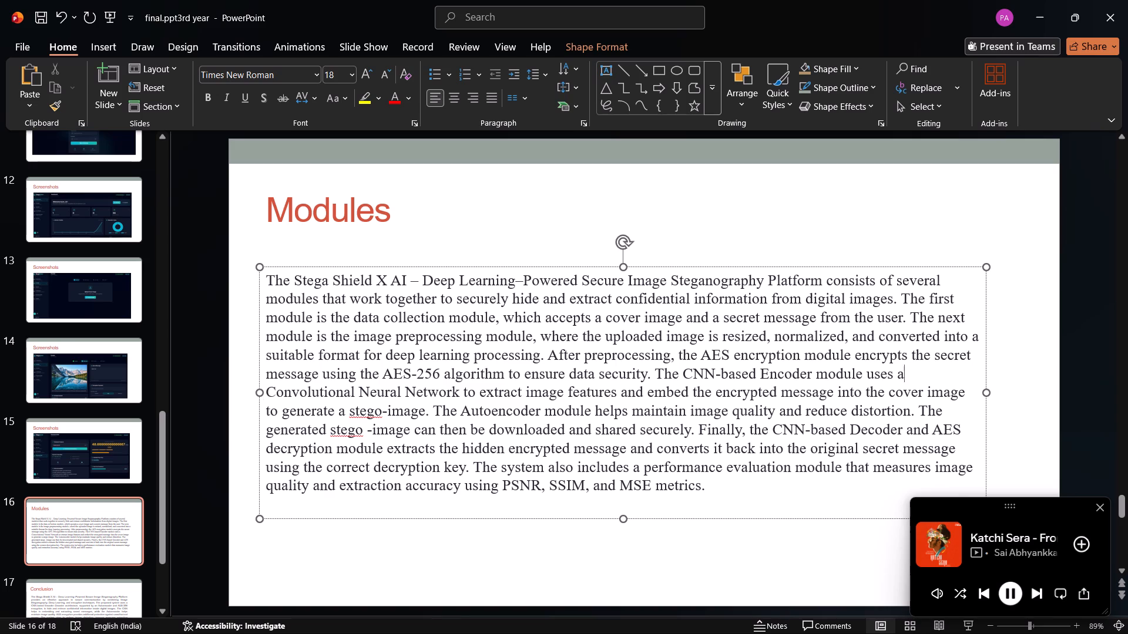
# Justify all body text on the Modules slide.
pyautogui.click(513, 379)
pyautogui.hotkey('ctrl', 'a')
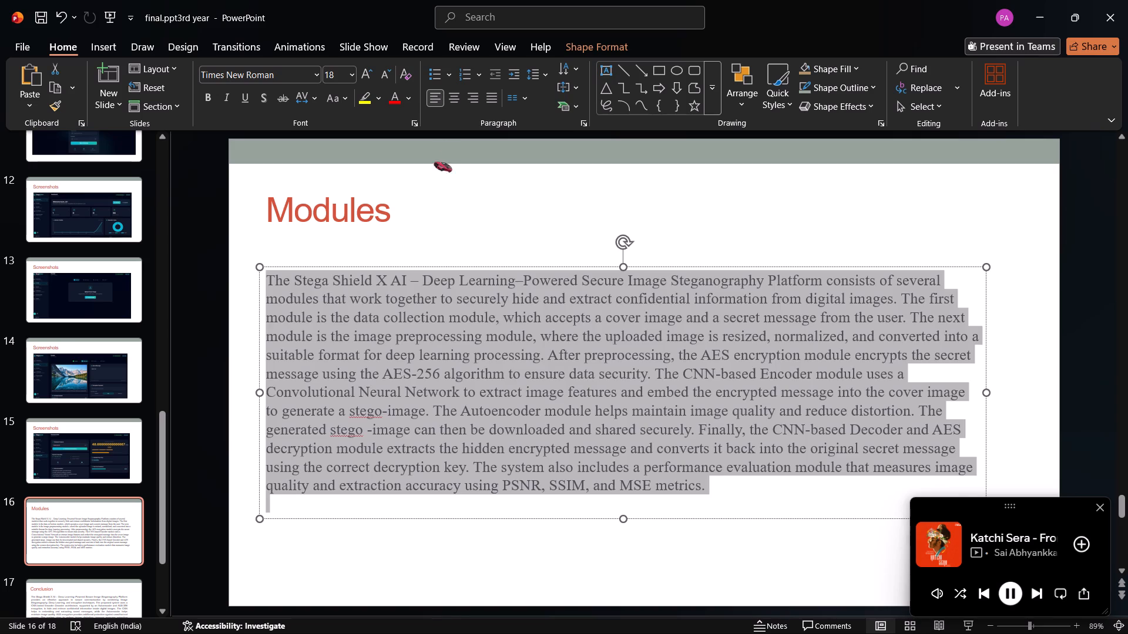
pyautogui.click(492, 100)
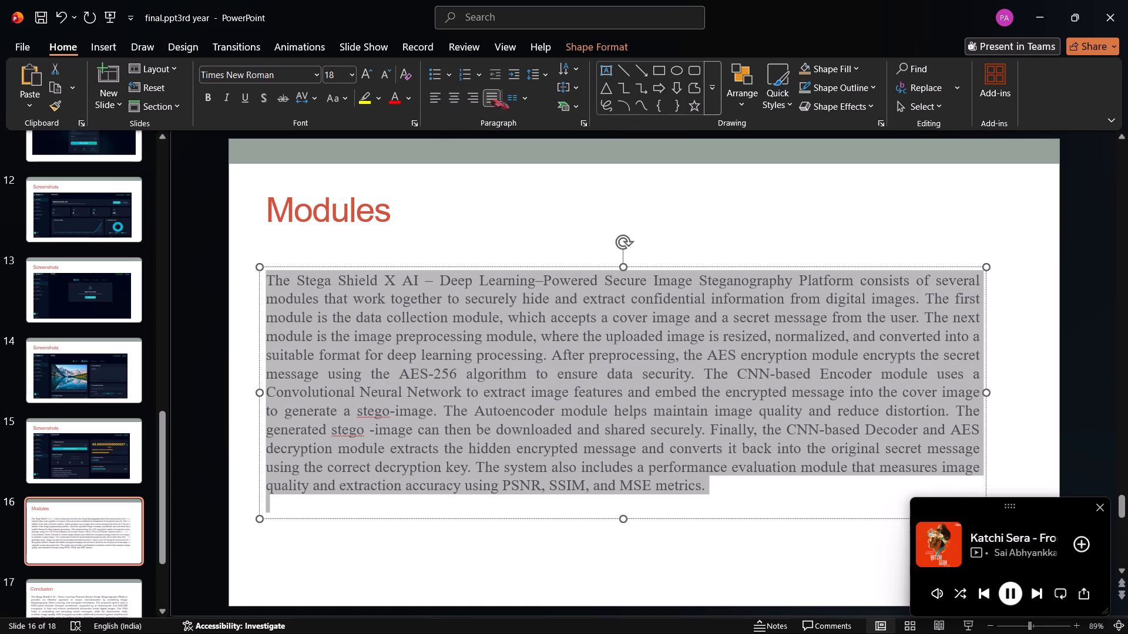
pyautogui.click(690, 532)
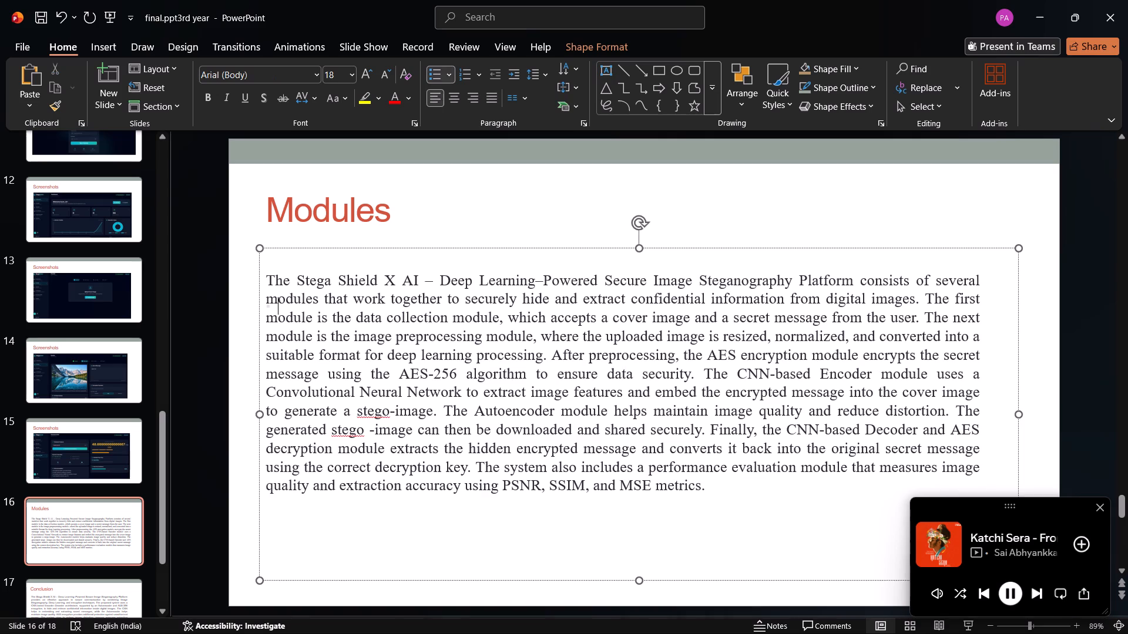
# Split the Modules body text into two paragraphs before "The CNN-based Encoder module", with an empty line between them.
pyautogui.click(701, 373)
pyautogui.press('Return')
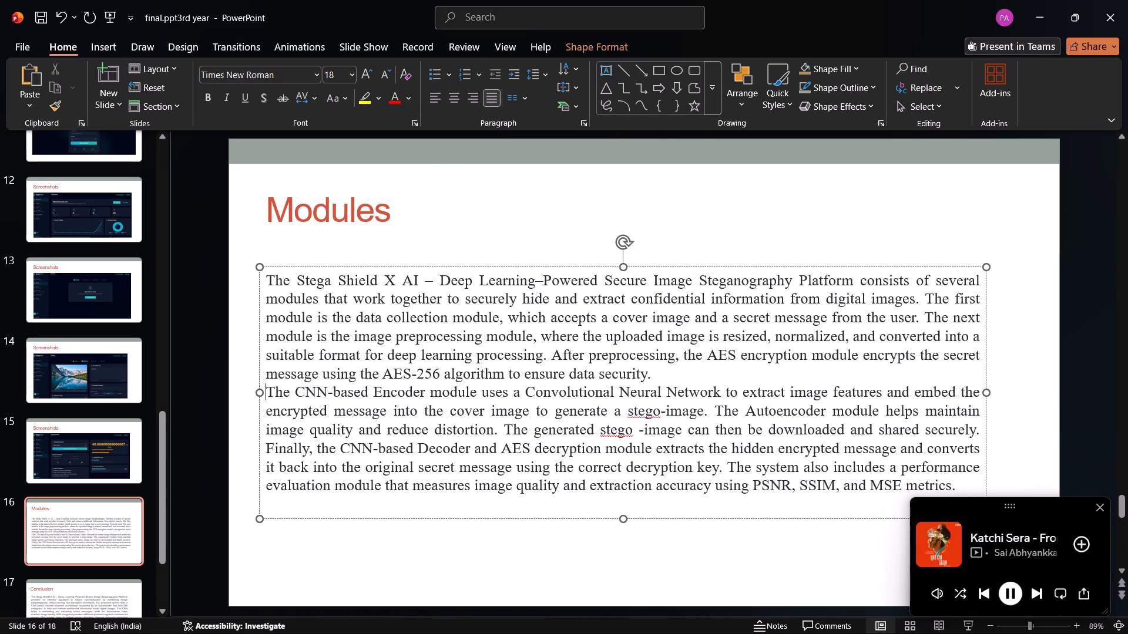
pyautogui.press('Return')
# Apply hollow round bullets to both paragraphs of the Modules body text.
pyautogui.hotkey('ctrl', 'a')
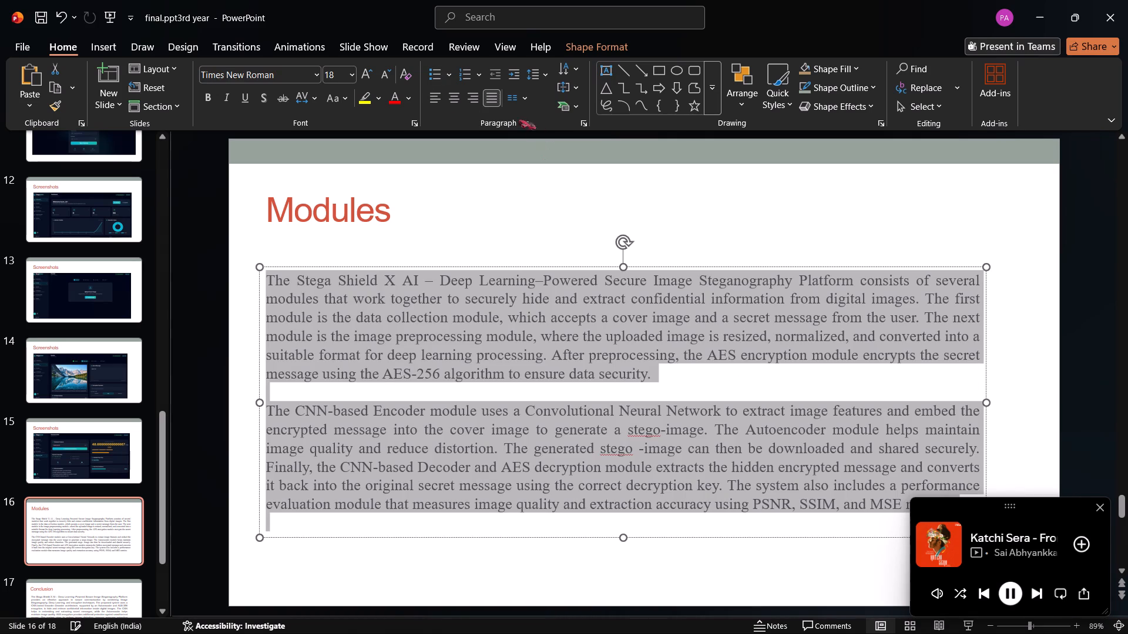
pyautogui.click(448, 77)
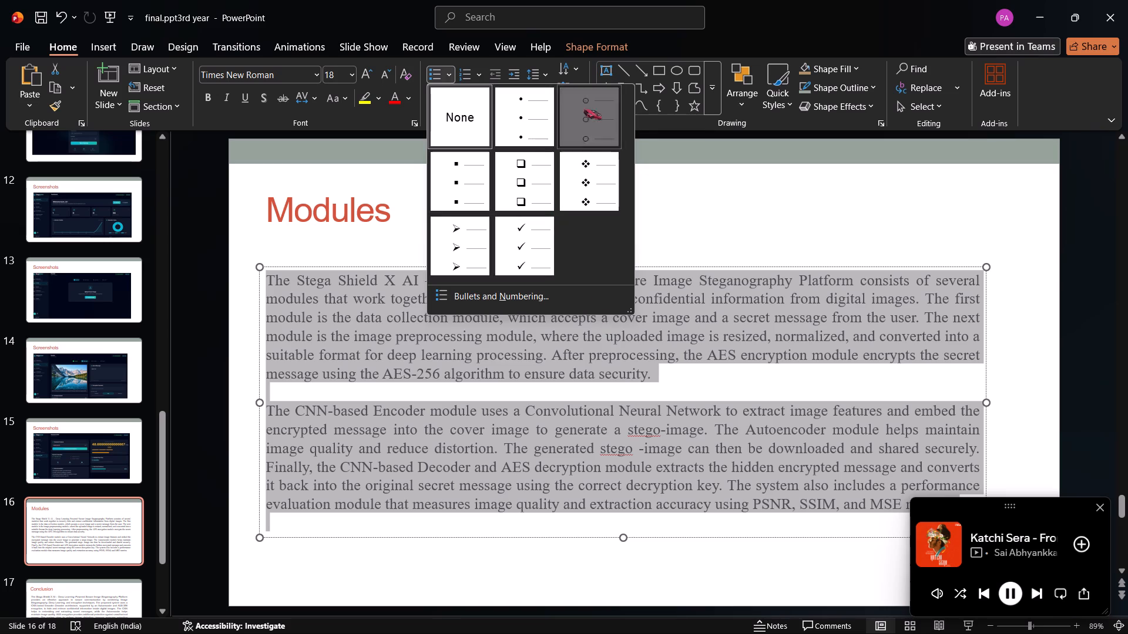
pyautogui.click(583, 110)
pyautogui.click(441, 229)
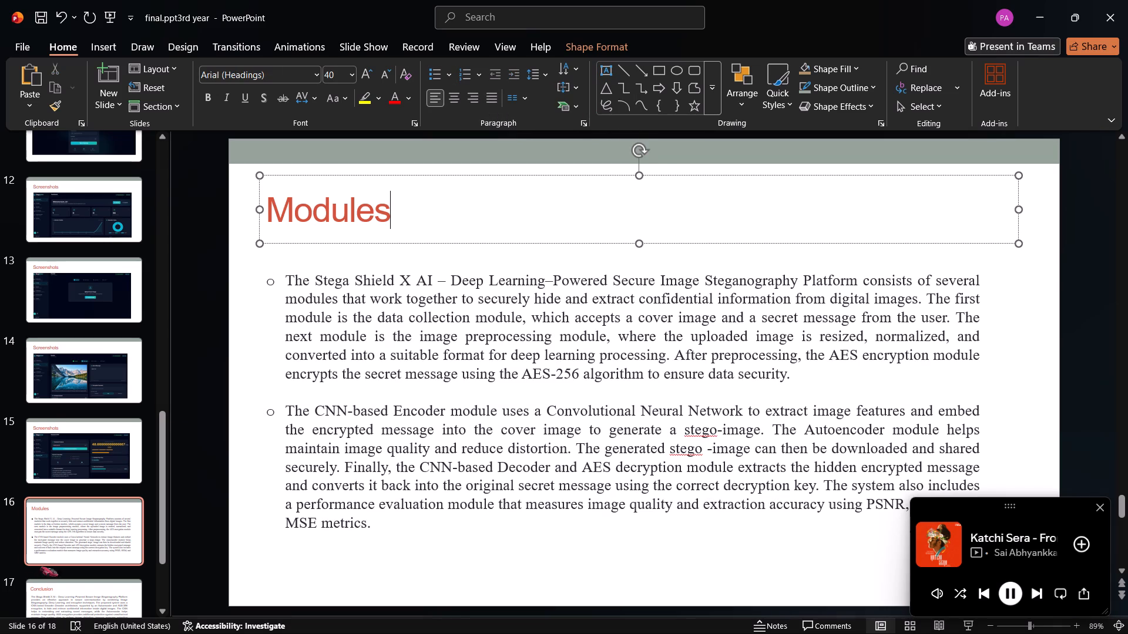
# Change the font of all body text on the Conclusion slide to Times New Roman.
pyautogui.scroll(-4, 86, 508)
pyautogui.click(88, 491)
pyautogui.click(465, 407)
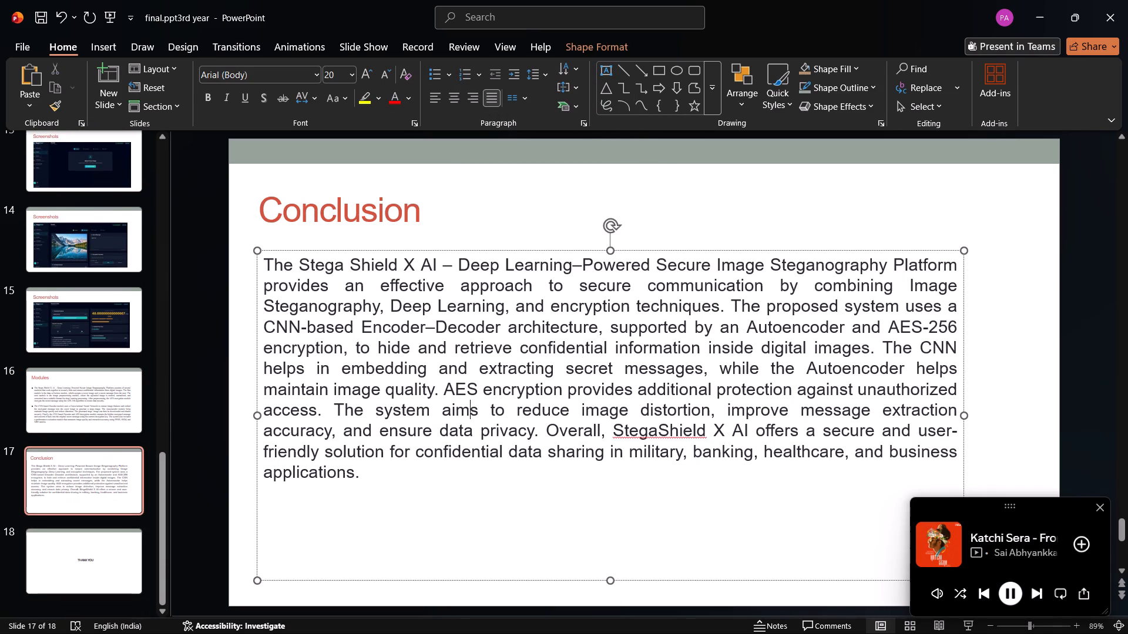
pyautogui.hotkey('ctrl', 'a')
pyautogui.click(278, 74)
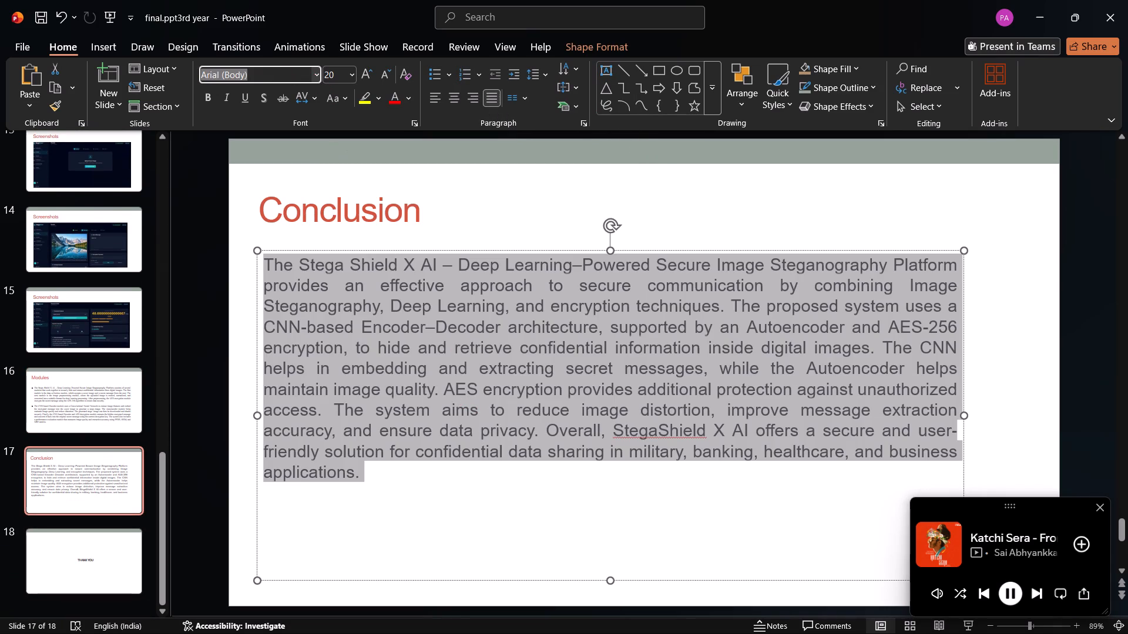
pyautogui.write('times')
pyautogui.press('space')
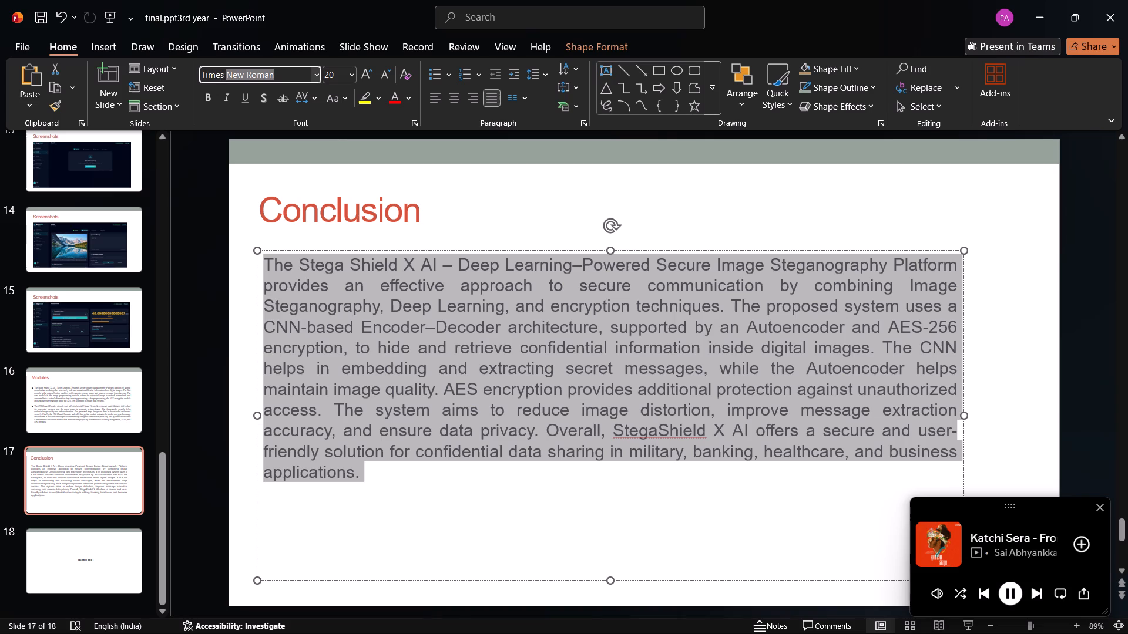
pyautogui.press('Return')
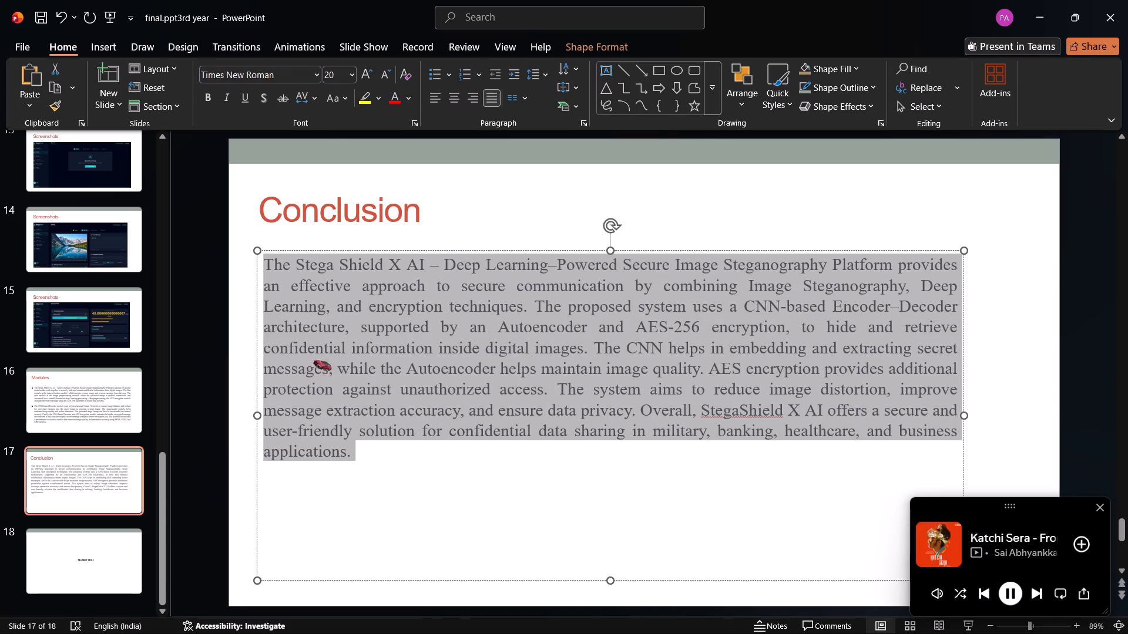
pyautogui.click(540, 507)
# Split the Conclusion body text into two paragraphs before "The CNN helps in embedding", with an empty line between them.
pyautogui.click(592, 352)
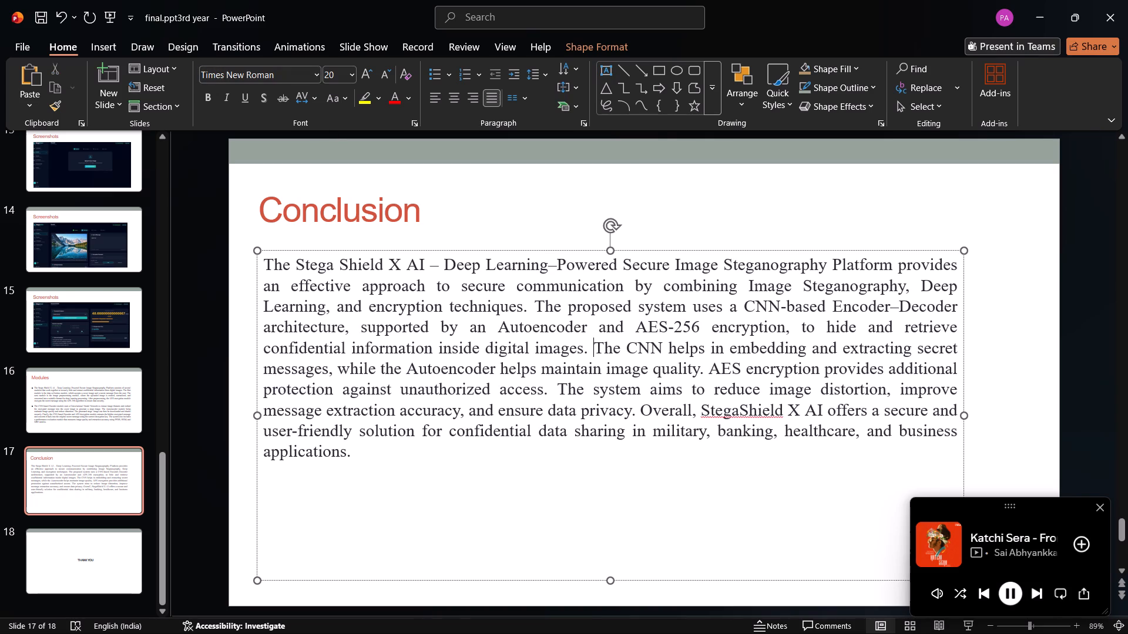
pyautogui.press('Return')
pyautogui.press('Return')
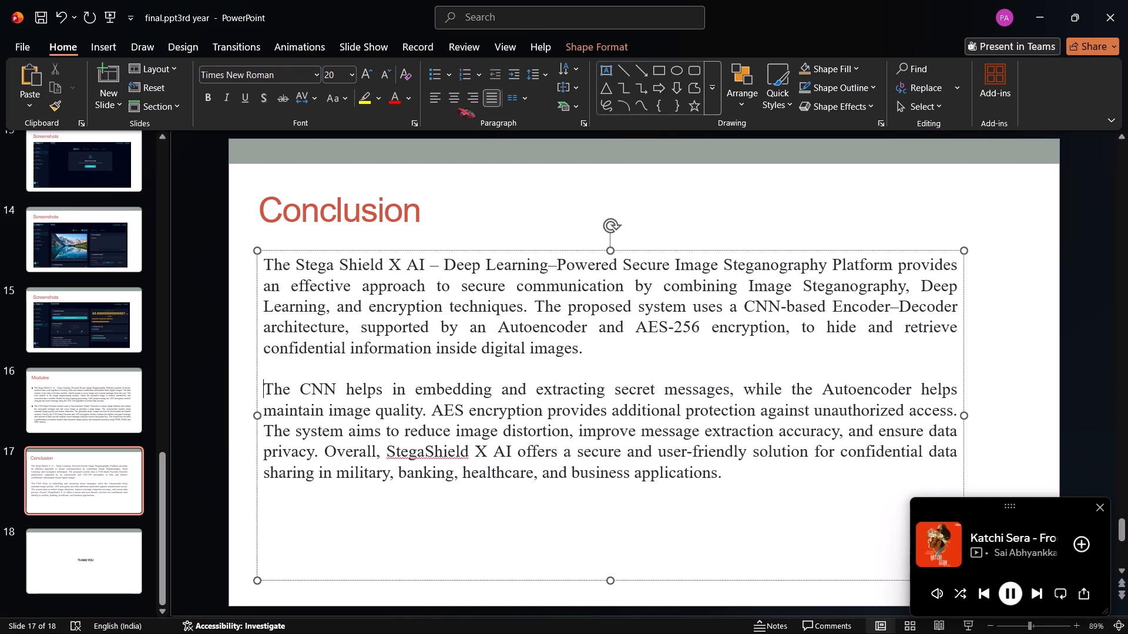
# Apply checkmark bullets to both paragraphs of the Conclusion body text.
pyautogui.hotkey('ctrl', 'a')
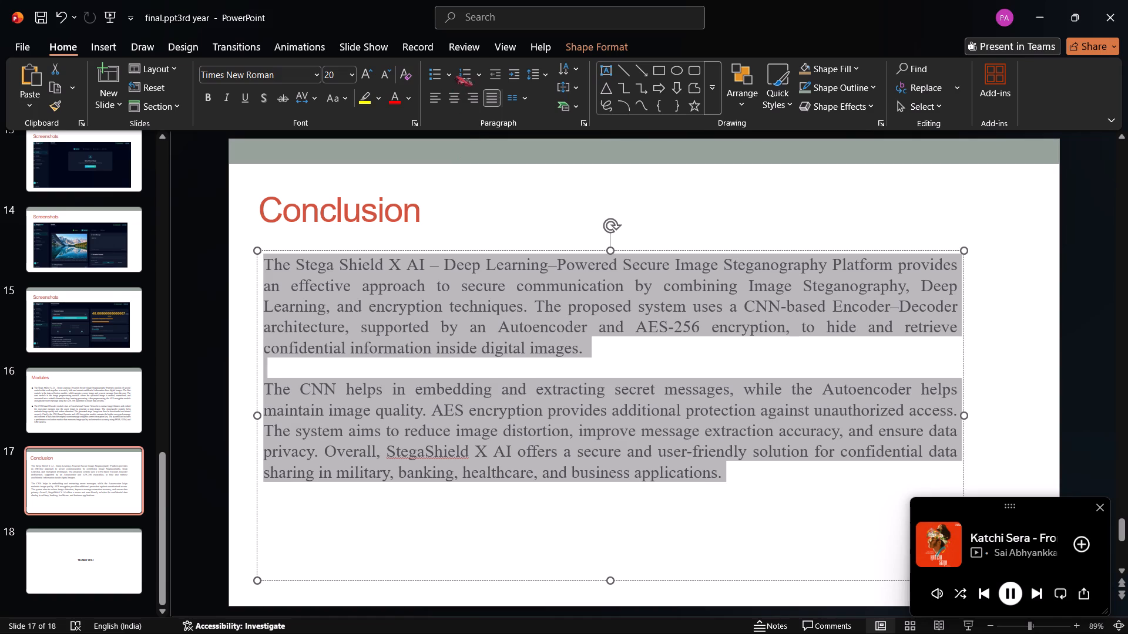
pyautogui.click(451, 70)
pyautogui.click(519, 252)
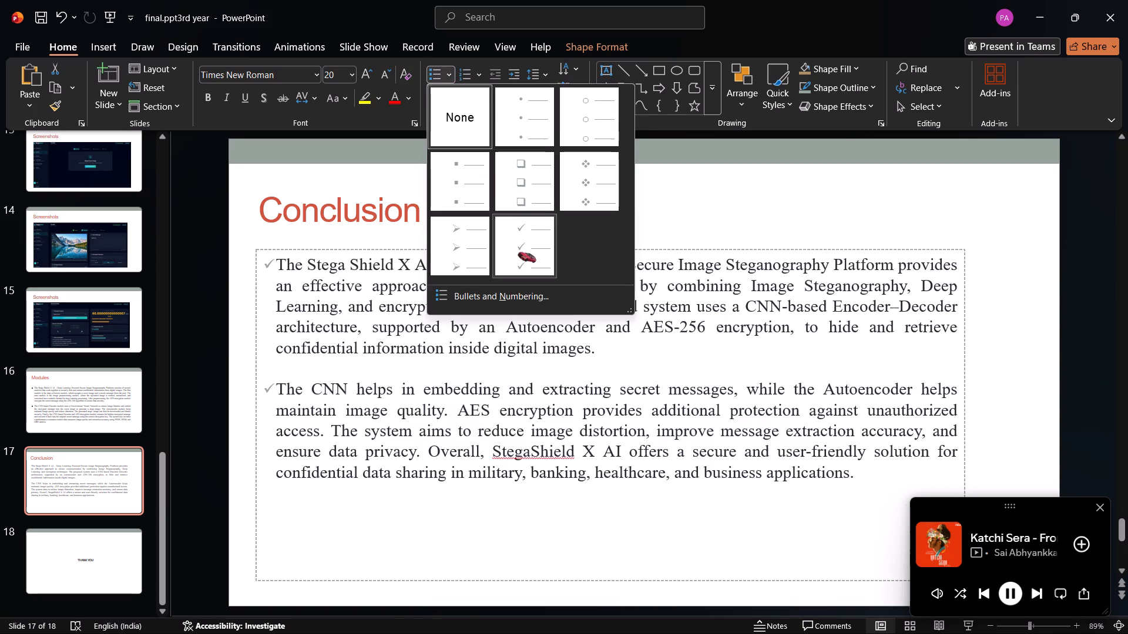
pyautogui.click(644, 191)
# Set the font size of the "THANK YOU" text on the closing slide to 40.
pyautogui.click(73, 566)
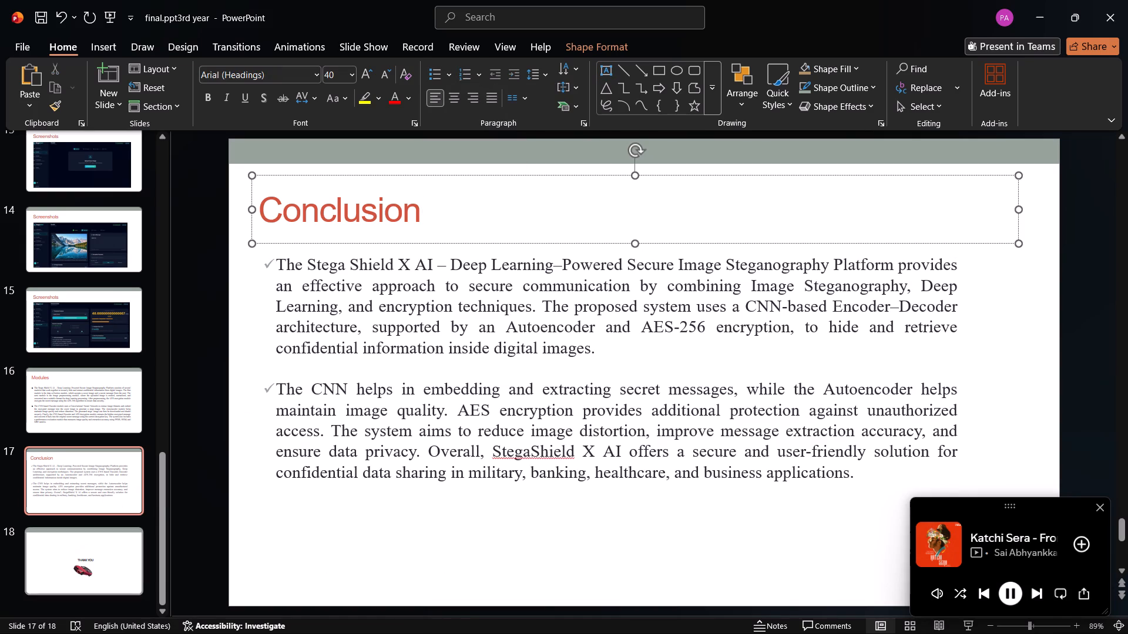
pyautogui.click(686, 358)
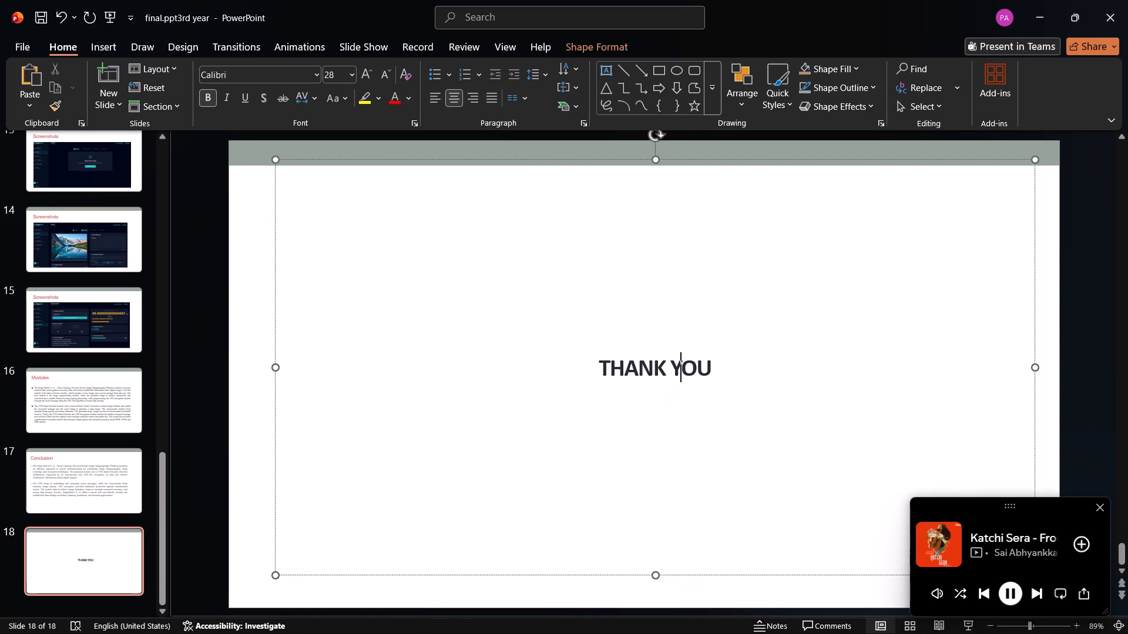
pyautogui.hotkey('ctrl', 'a')
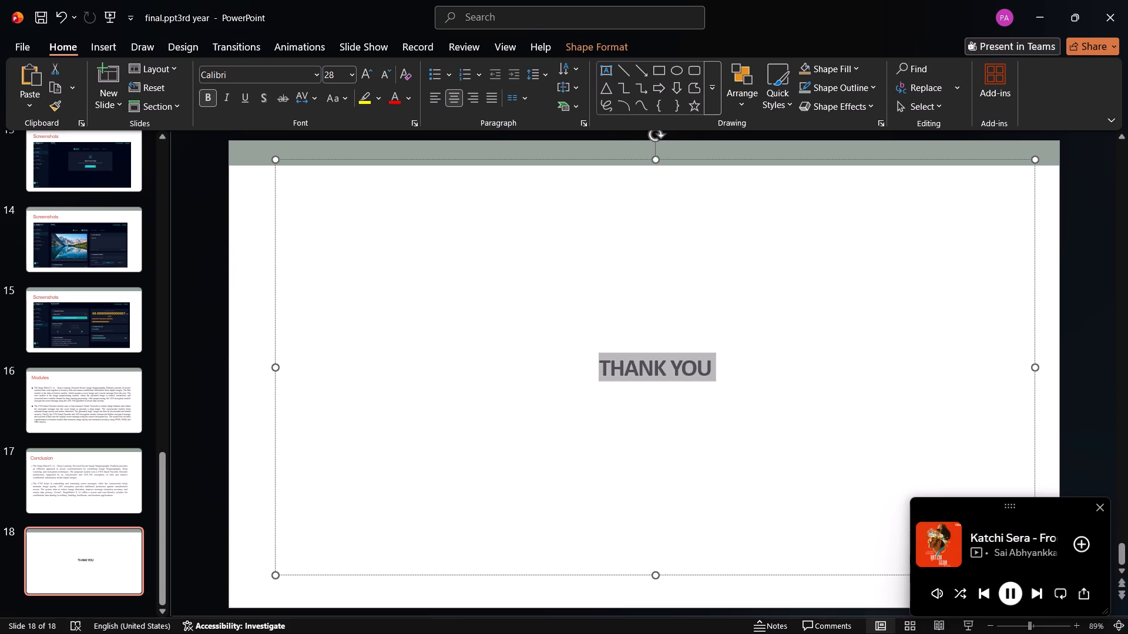
pyautogui.click(334, 72)
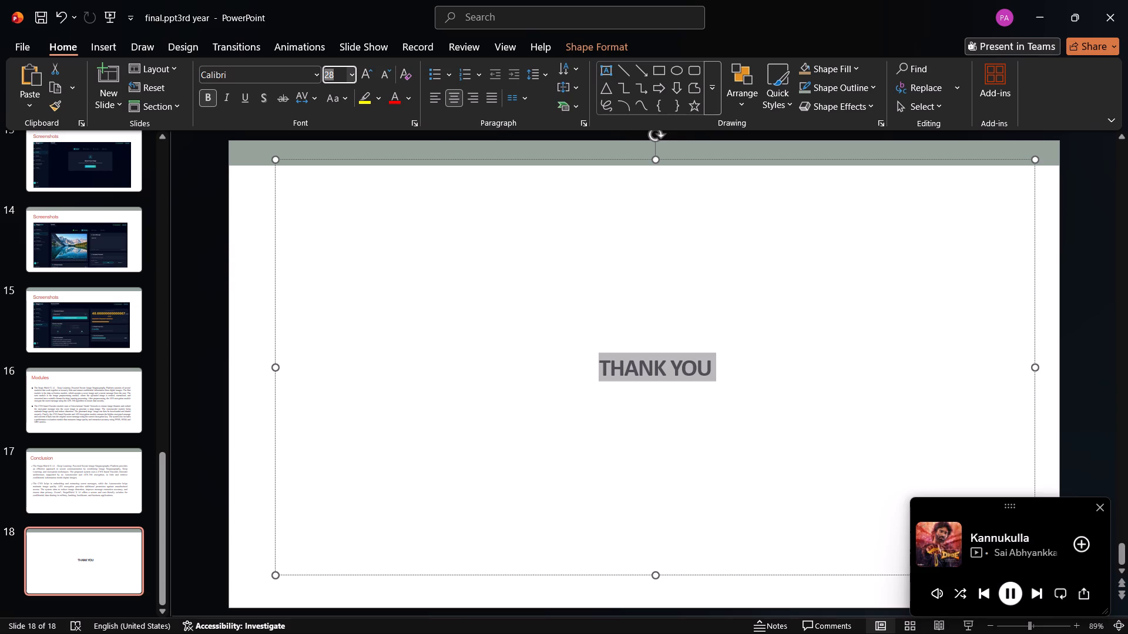
pyautogui.write('40')
pyautogui.press('Return')
pyautogui.click(420, 304)
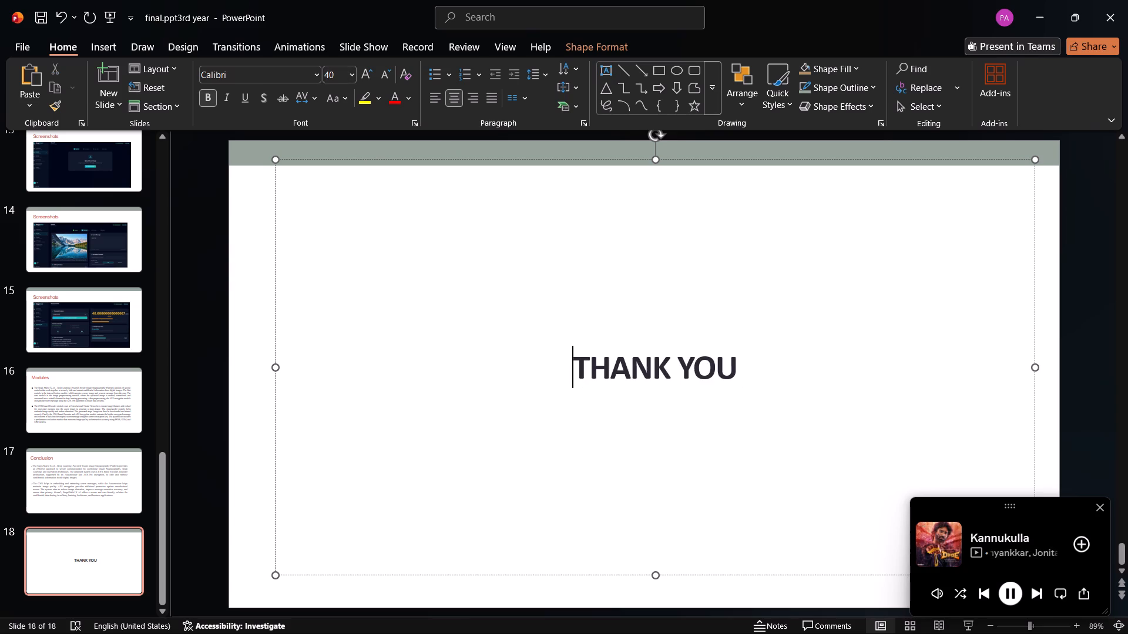
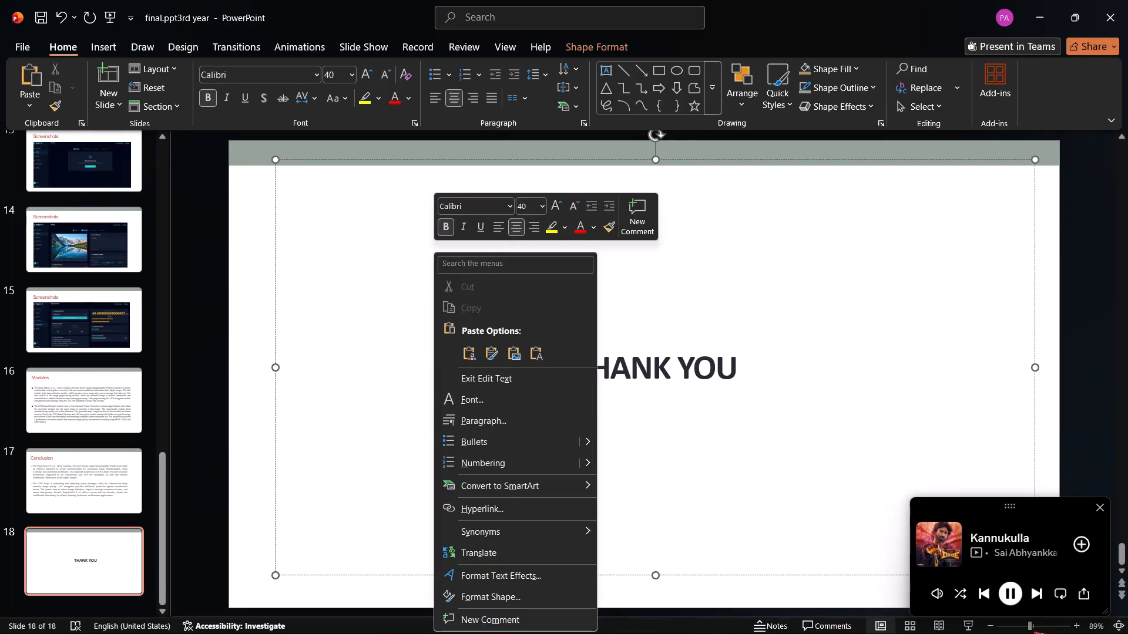
# Pause the song in the Spotify mini player.
pyautogui.click(999, 599)
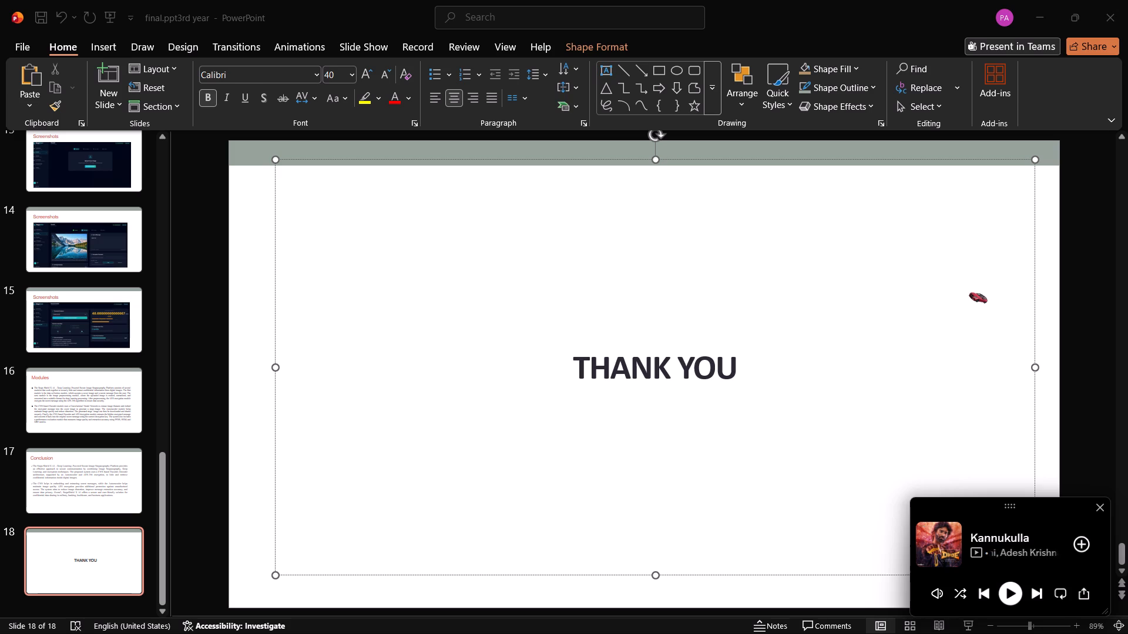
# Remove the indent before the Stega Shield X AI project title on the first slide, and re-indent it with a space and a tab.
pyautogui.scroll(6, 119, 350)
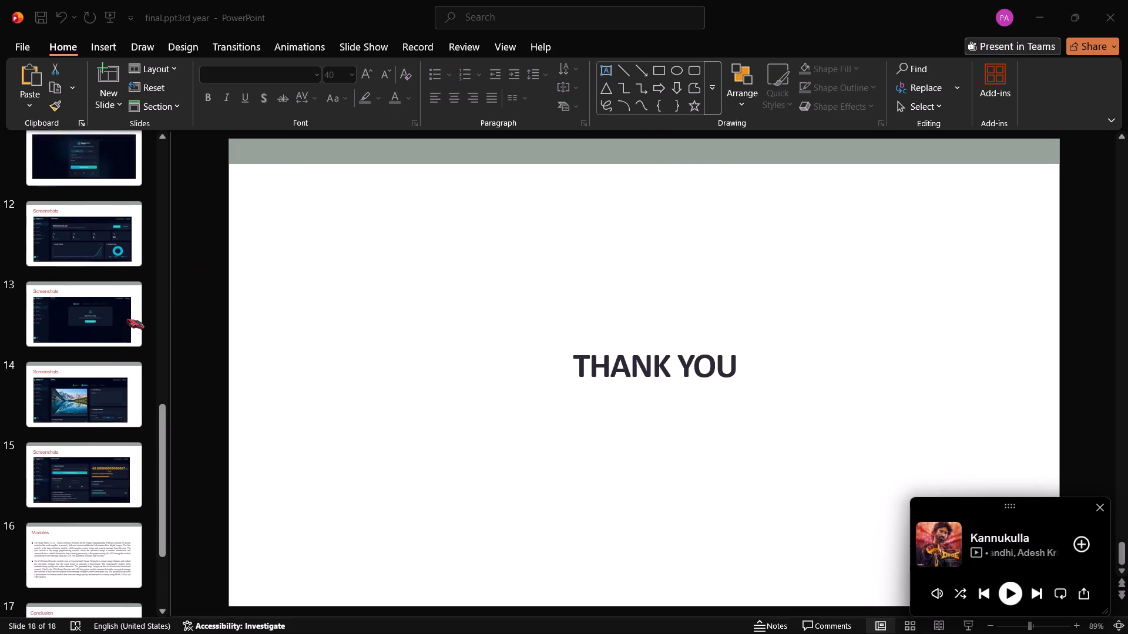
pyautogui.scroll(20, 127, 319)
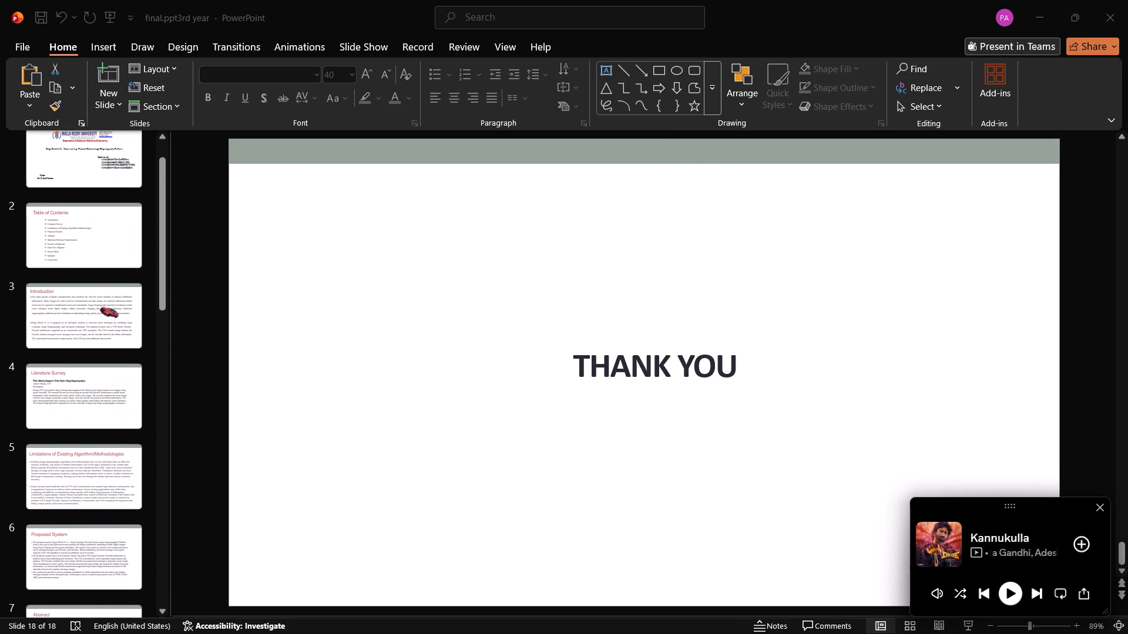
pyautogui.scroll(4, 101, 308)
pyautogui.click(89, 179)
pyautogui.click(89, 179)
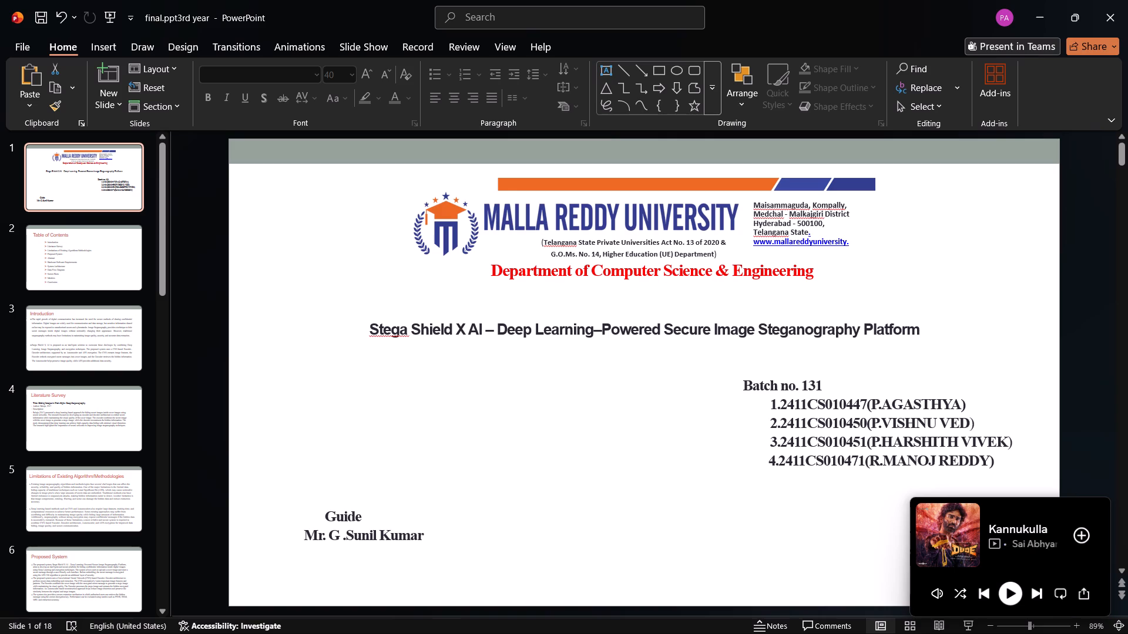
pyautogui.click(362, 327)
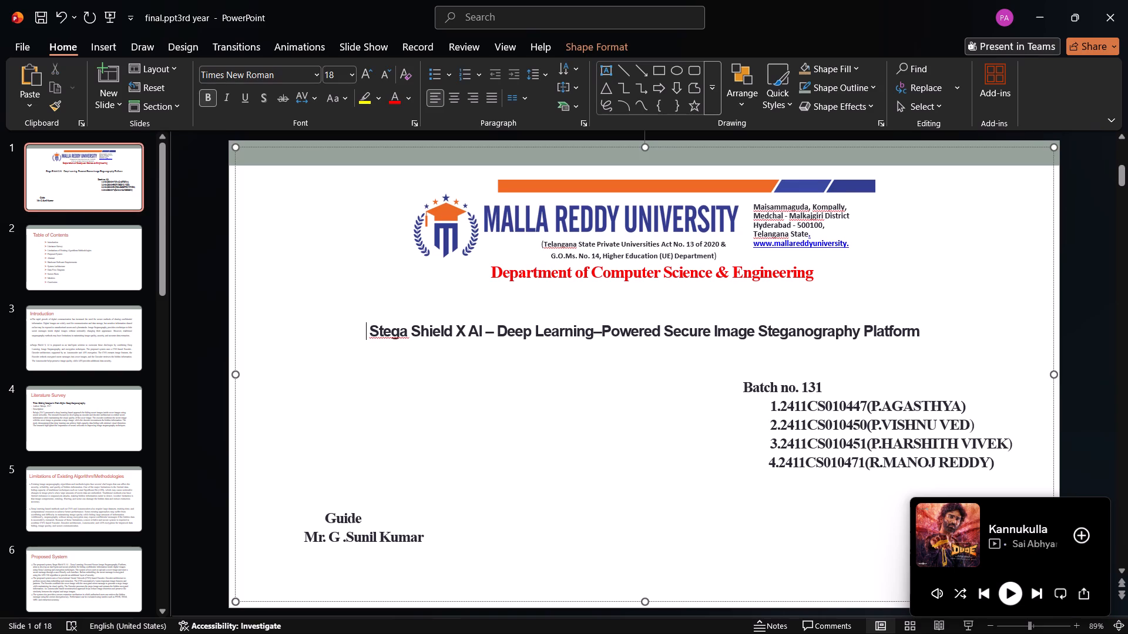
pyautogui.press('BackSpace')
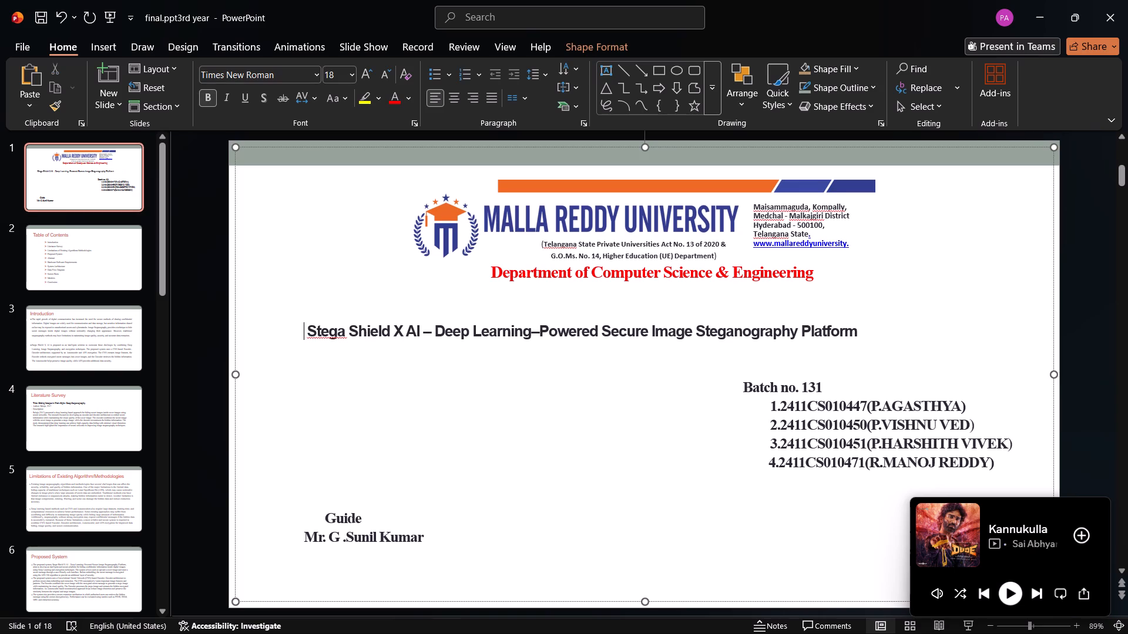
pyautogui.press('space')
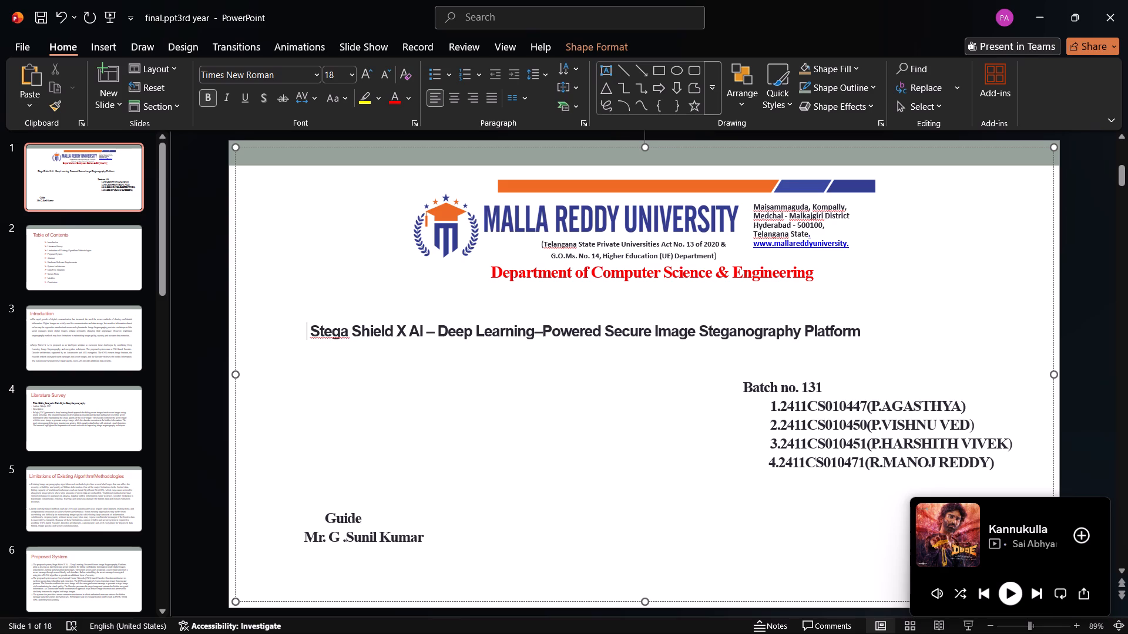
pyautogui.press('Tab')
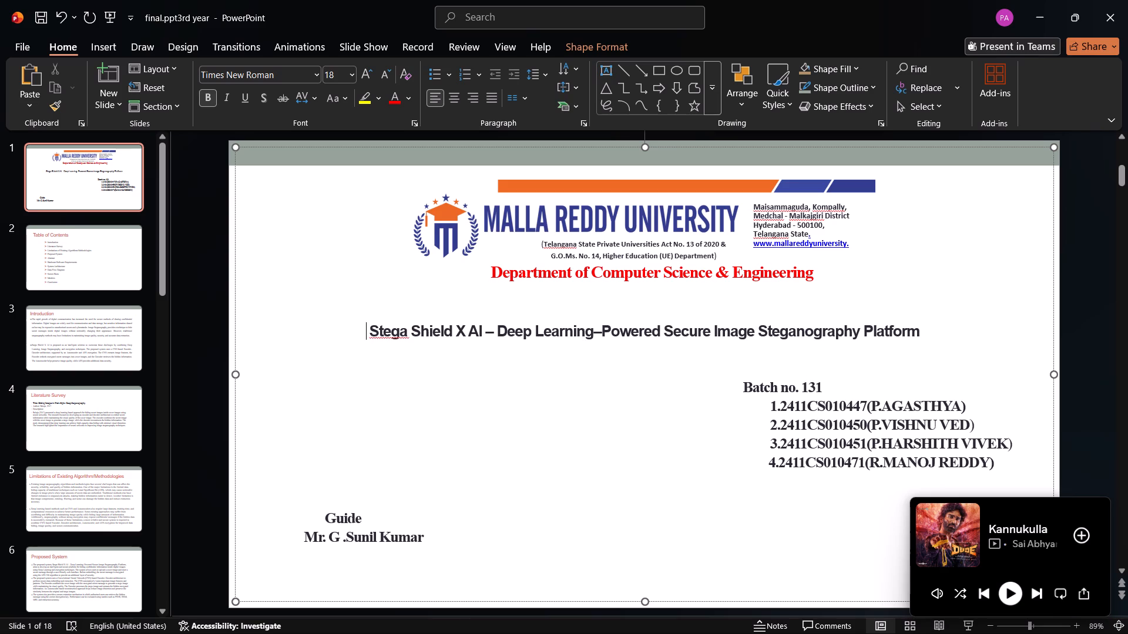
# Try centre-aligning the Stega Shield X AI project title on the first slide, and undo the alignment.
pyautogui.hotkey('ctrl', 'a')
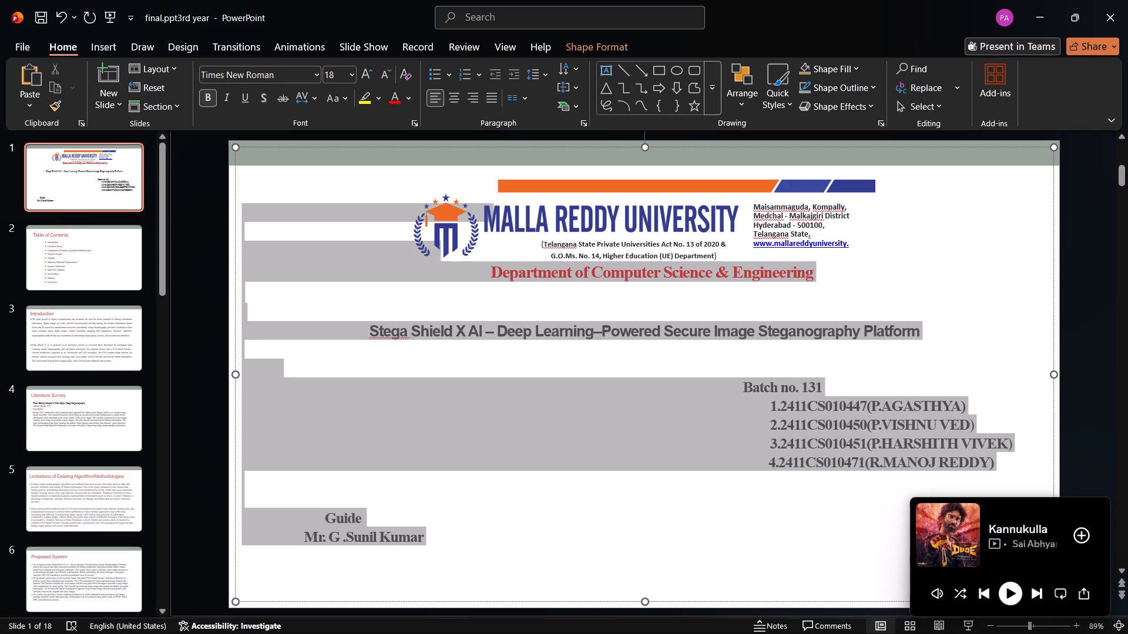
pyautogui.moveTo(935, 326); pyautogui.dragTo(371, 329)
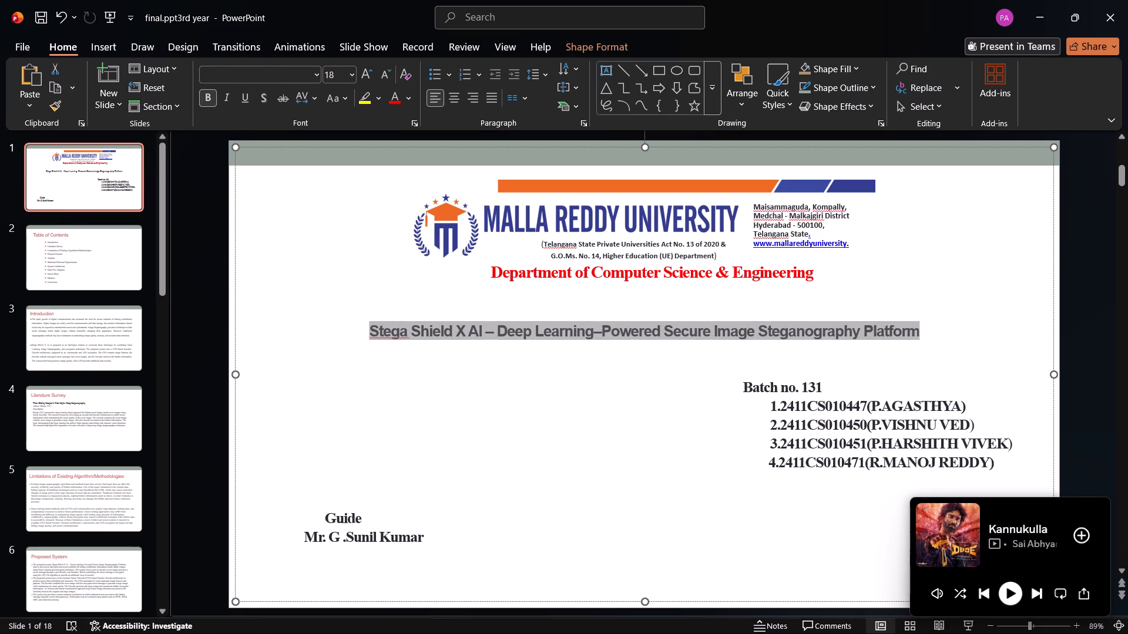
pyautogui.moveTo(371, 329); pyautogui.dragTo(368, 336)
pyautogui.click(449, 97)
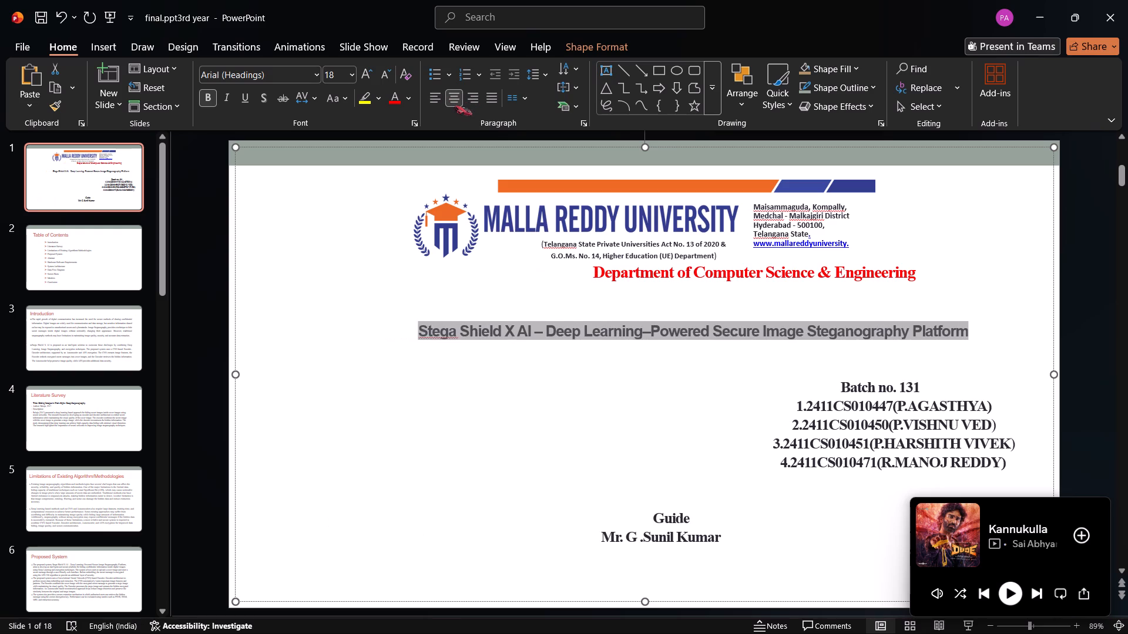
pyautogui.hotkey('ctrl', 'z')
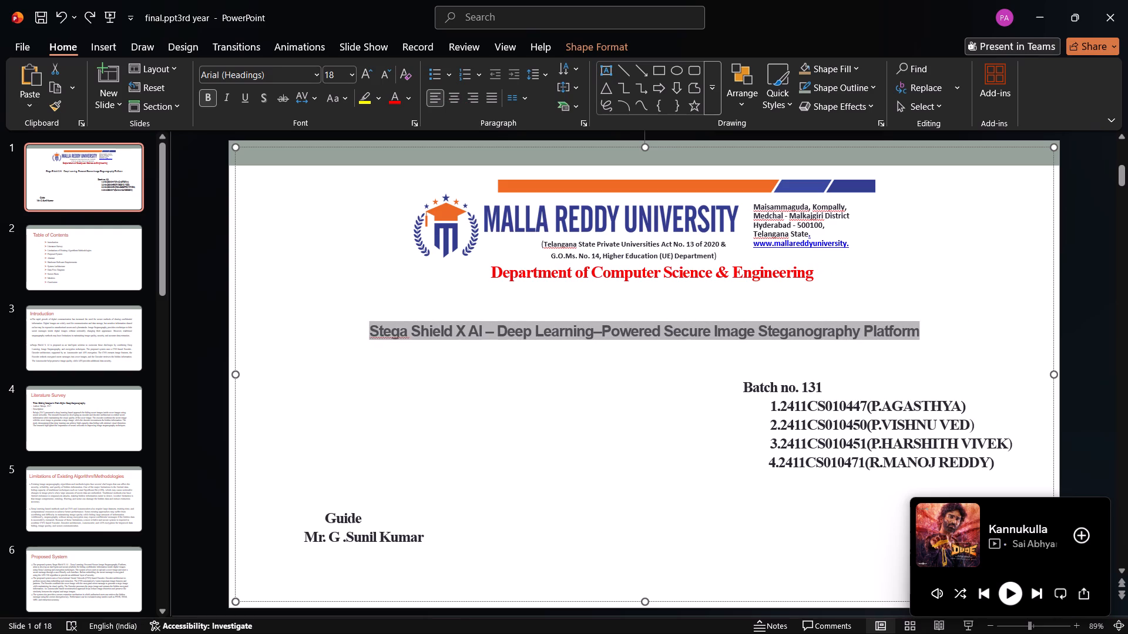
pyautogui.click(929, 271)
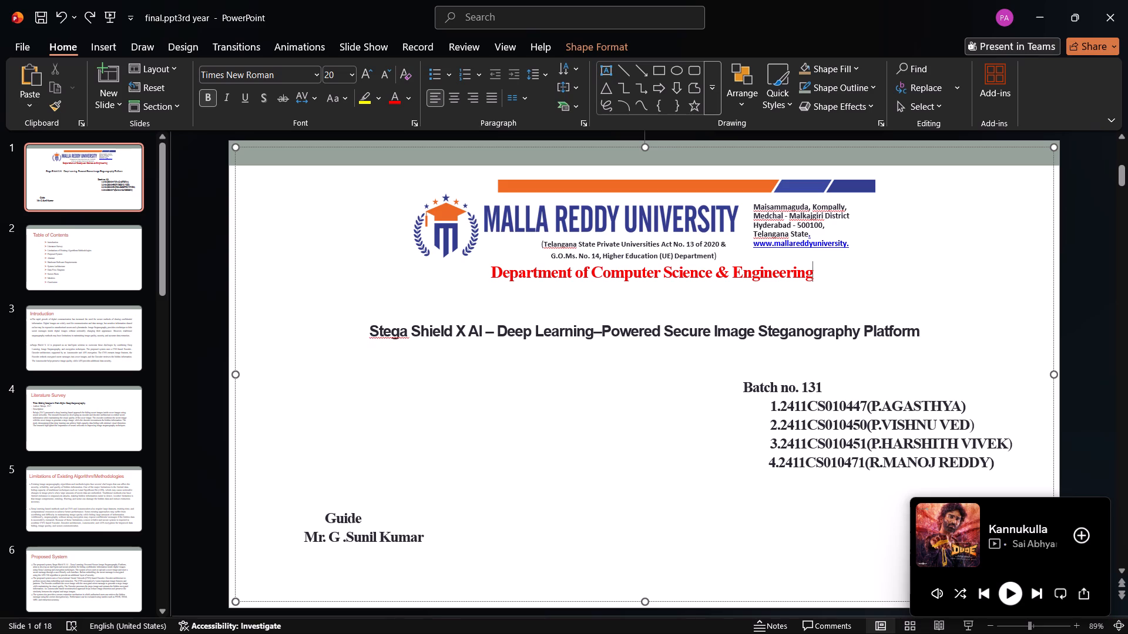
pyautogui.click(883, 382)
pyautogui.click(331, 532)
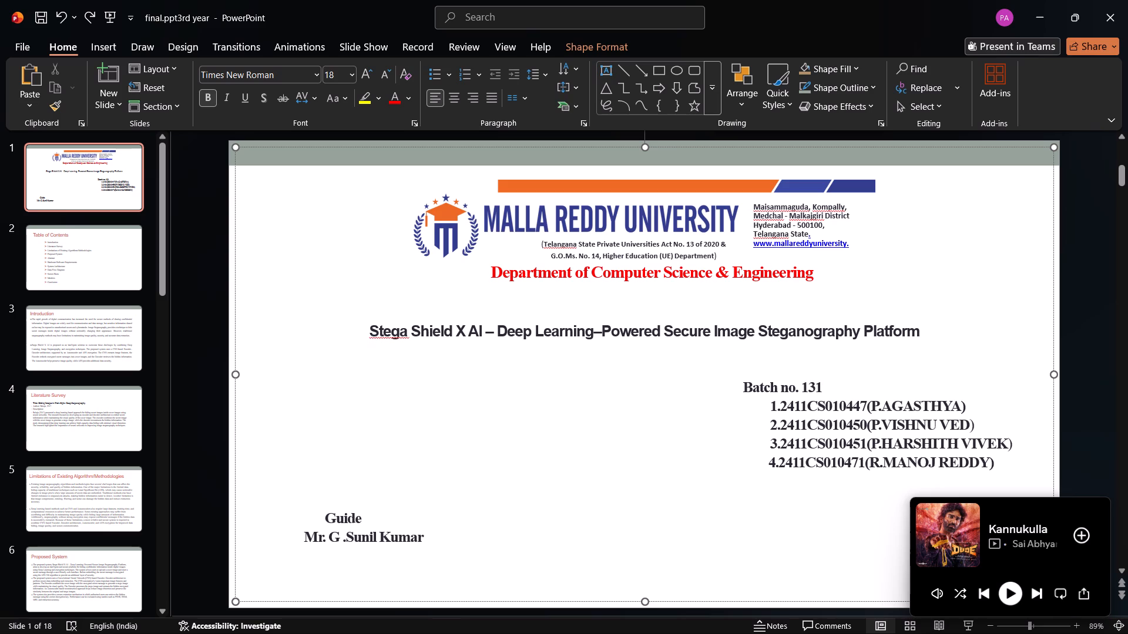
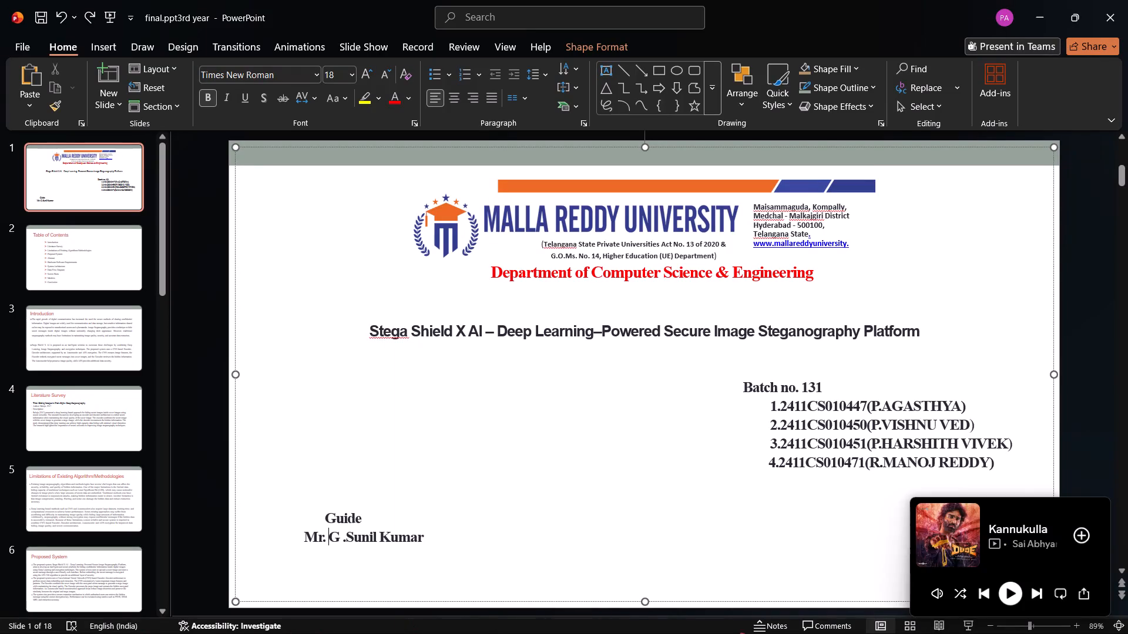
# Set the font of the Stega Shield X AI project title on the first slide to Times New Roman.
pyautogui.moveTo(933, 334); pyautogui.dragTo(759, 340)
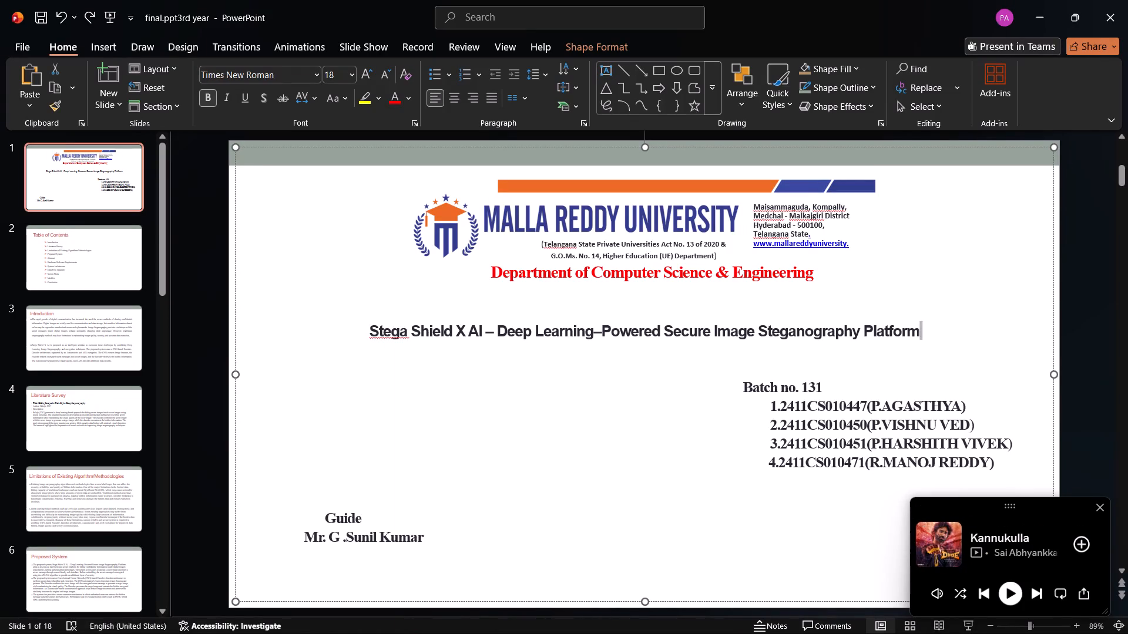
pyautogui.moveTo(759, 340); pyautogui.dragTo(363, 333)
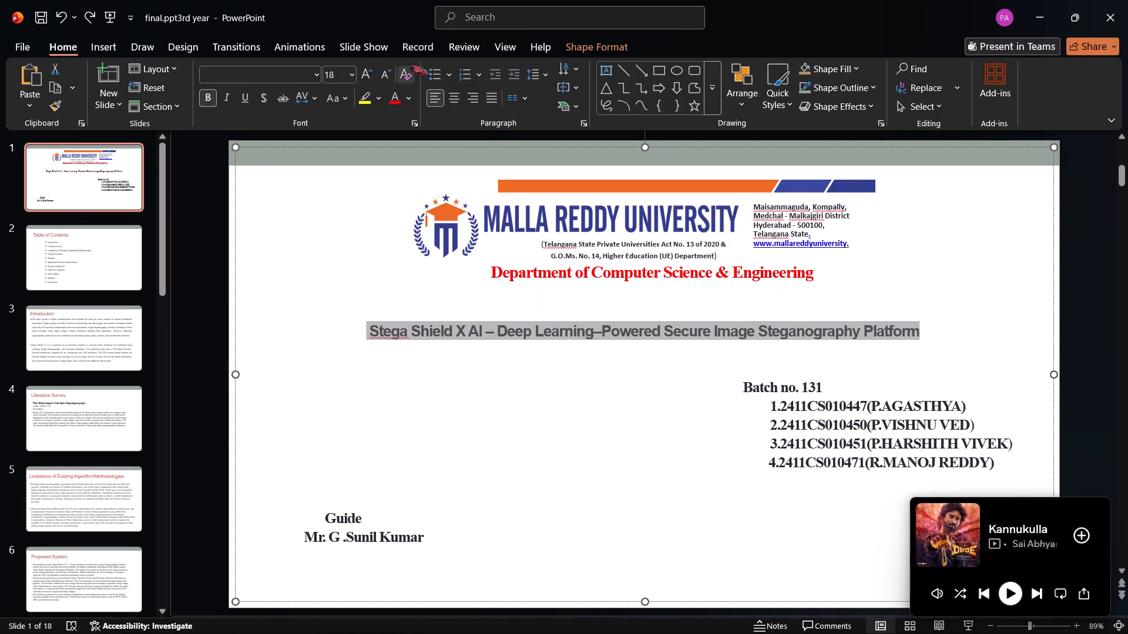
pyautogui.click(257, 75)
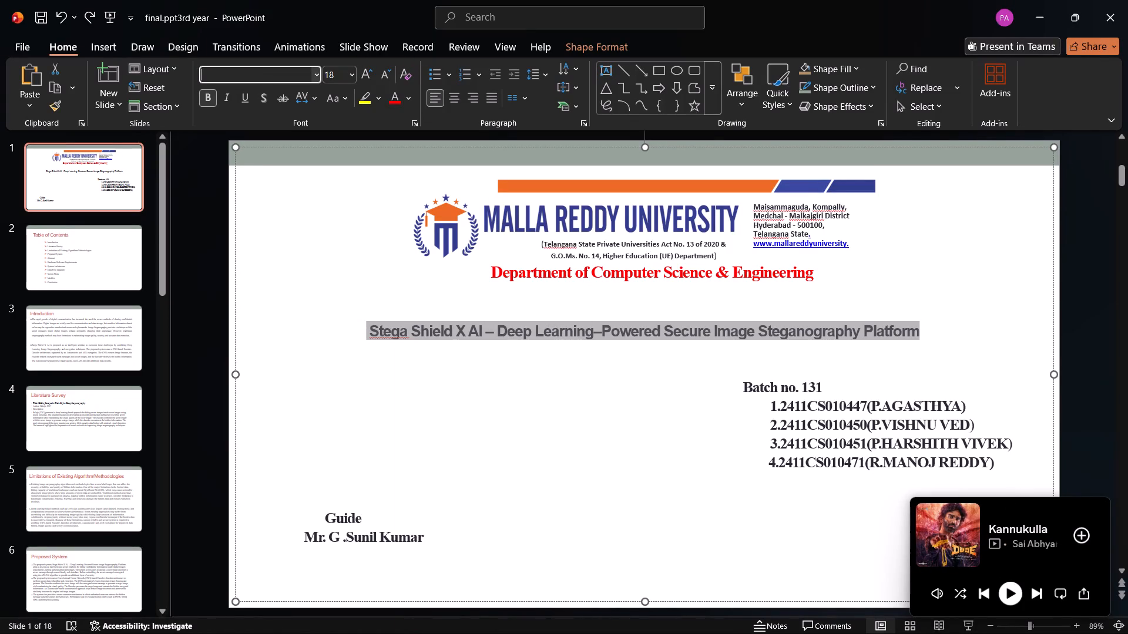
pyautogui.press('Tab')
pyautogui.click(257, 75)
pyautogui.press('t')
pyautogui.press('Return')
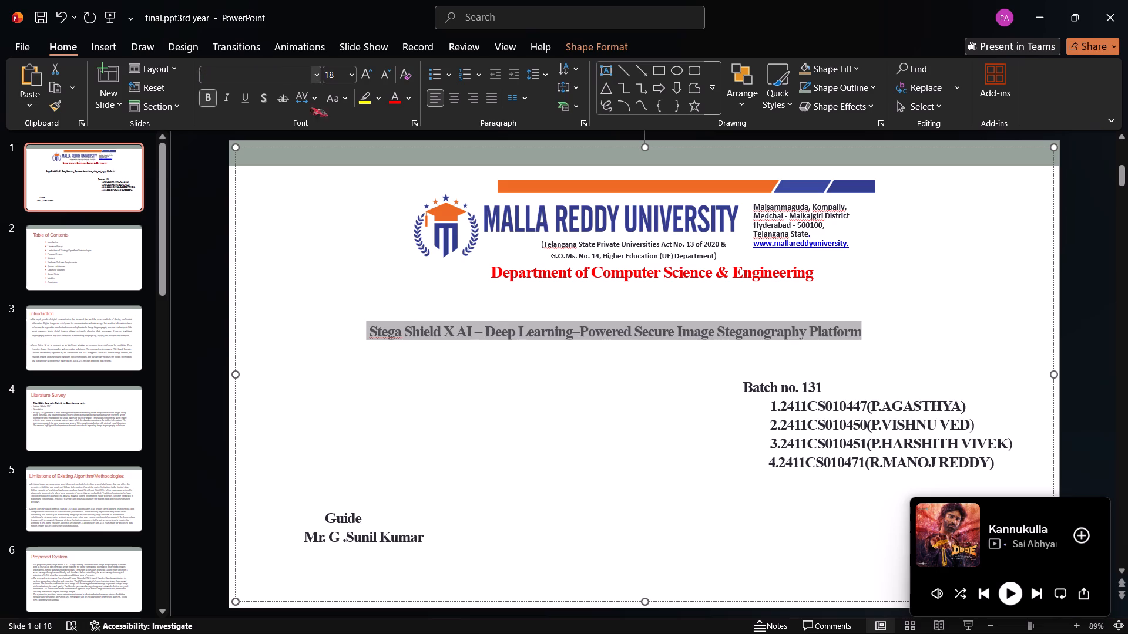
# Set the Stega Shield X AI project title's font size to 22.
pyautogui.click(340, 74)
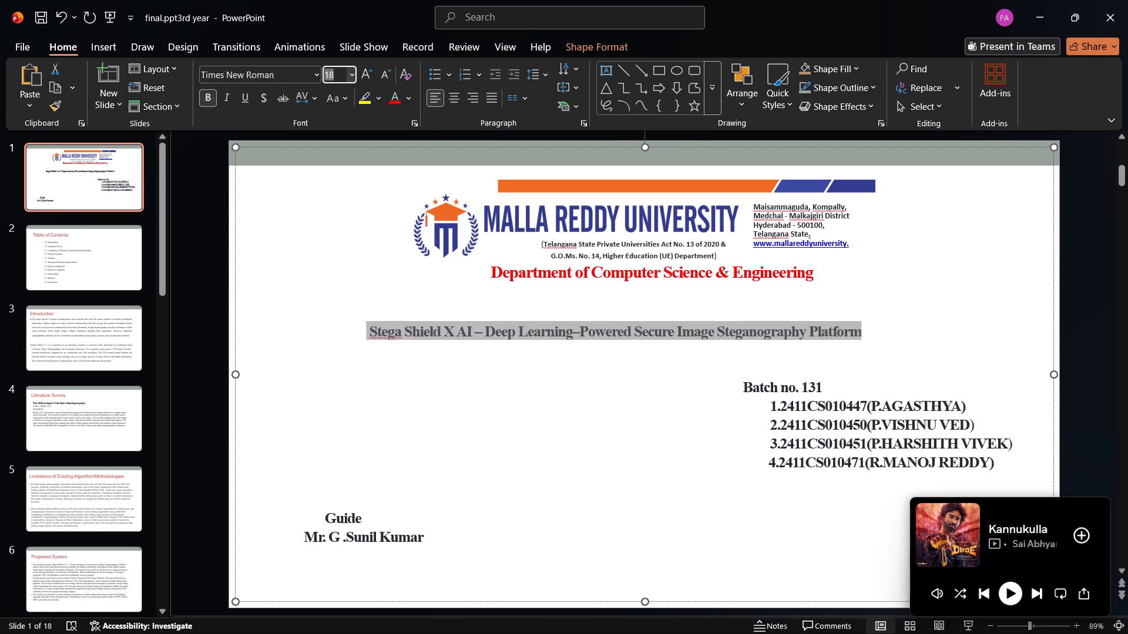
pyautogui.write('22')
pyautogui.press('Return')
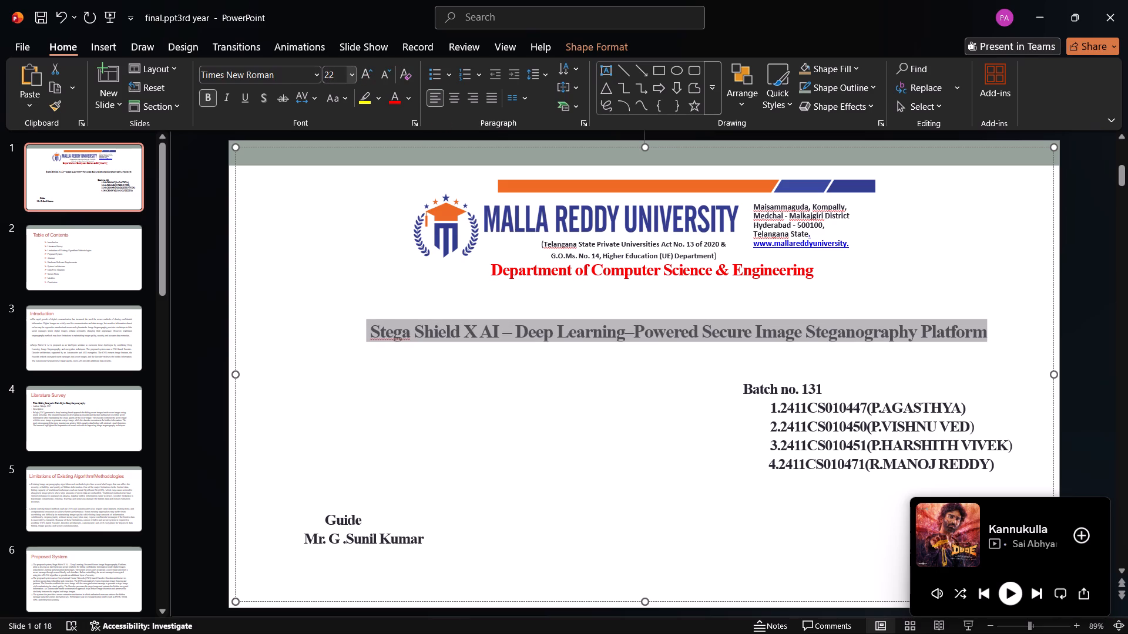
# Set the Stega Shield X AI project title's font size to 21.
pyautogui.click(334, 69)
pyautogui.click(334, 69)
pyautogui.press('BackSpace')
pyautogui.press('1')
pyautogui.press('Return')
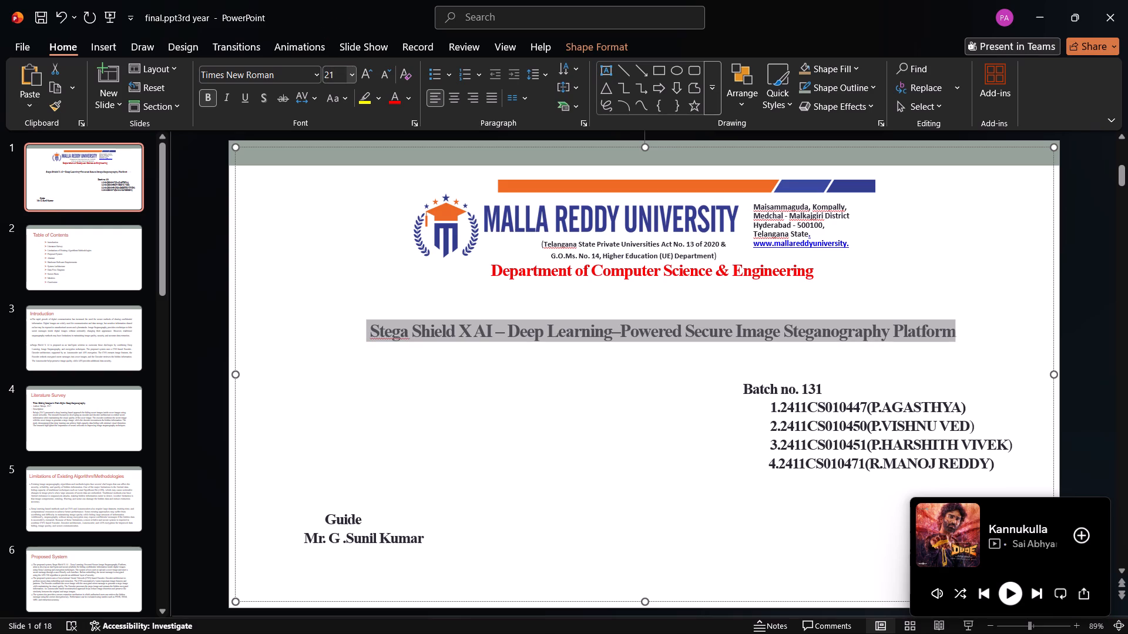
pyautogui.click(969, 242)
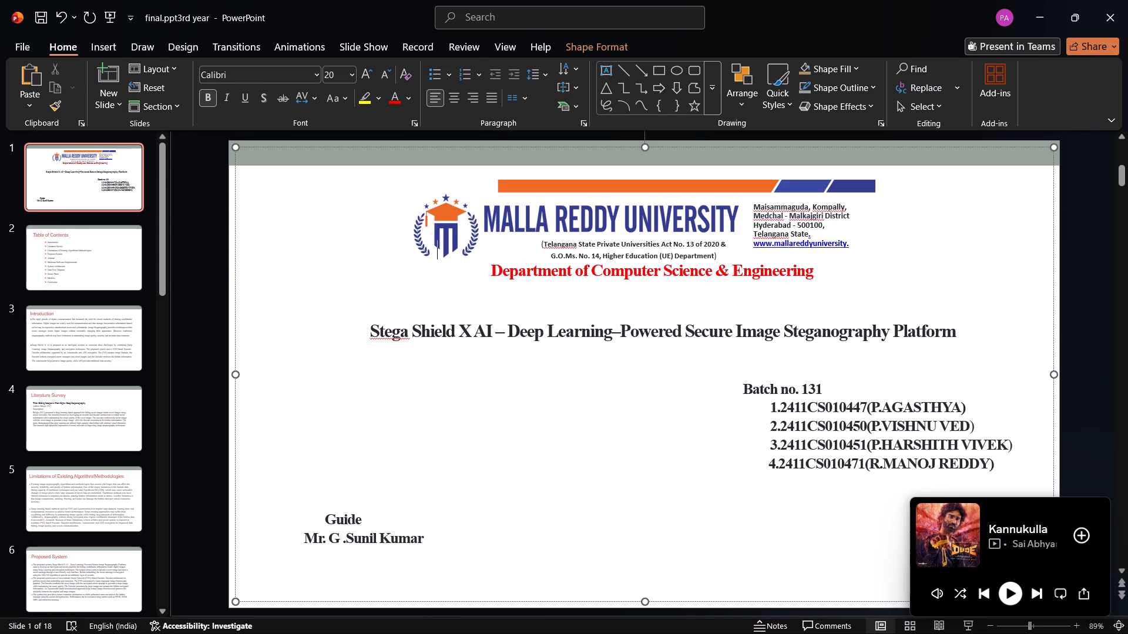
# Review the Table of Contents slide and the body text and bullets on the Introduction slide.
pyautogui.click(116, 250)
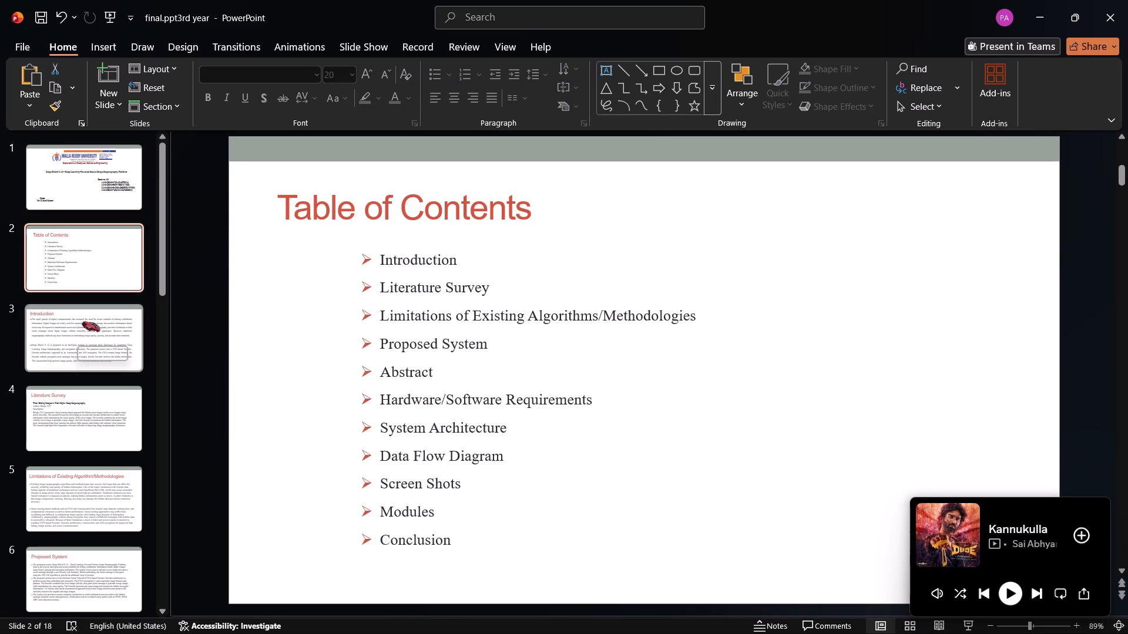
pyautogui.click(83, 322)
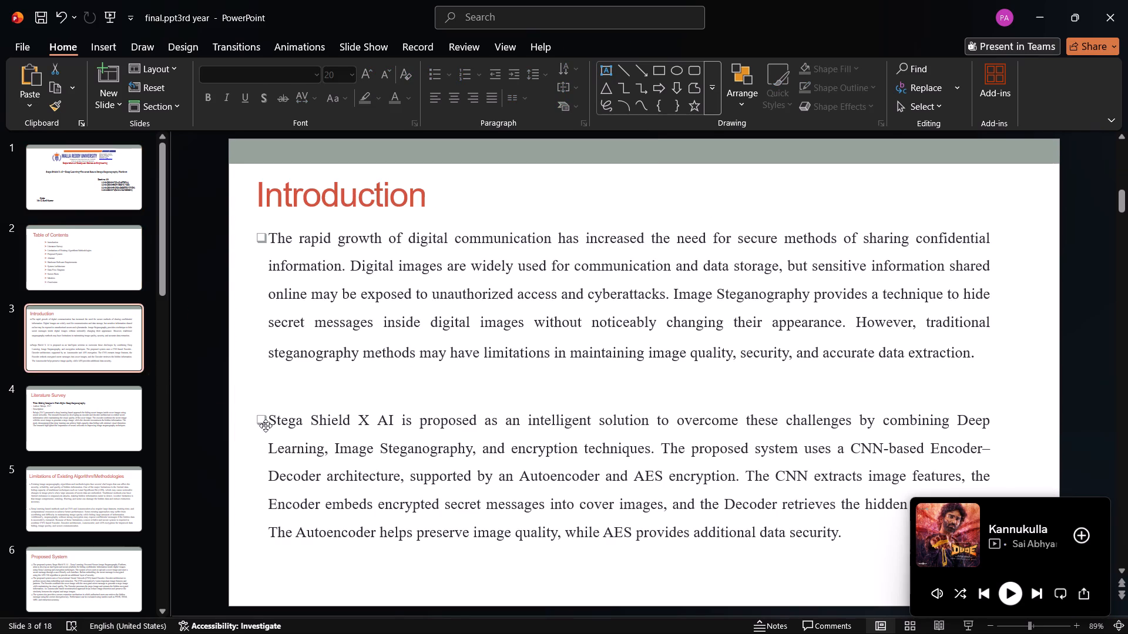
pyautogui.click(266, 426)
pyautogui.click(262, 422)
pyautogui.click(259, 420)
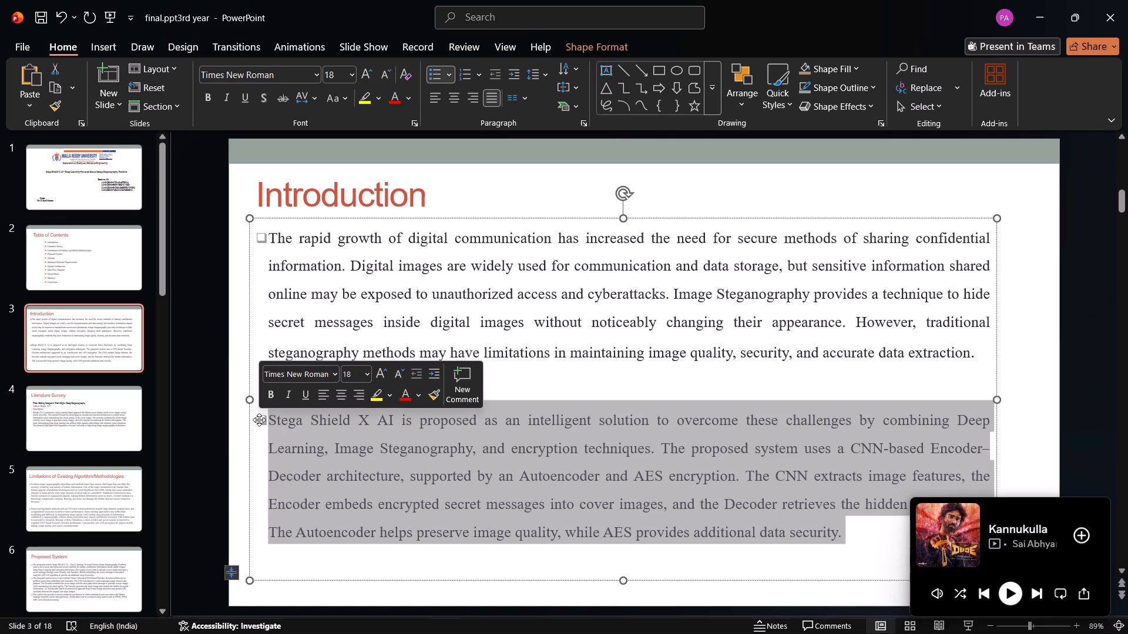
pyautogui.click(375, 335)
pyautogui.click(390, 375)
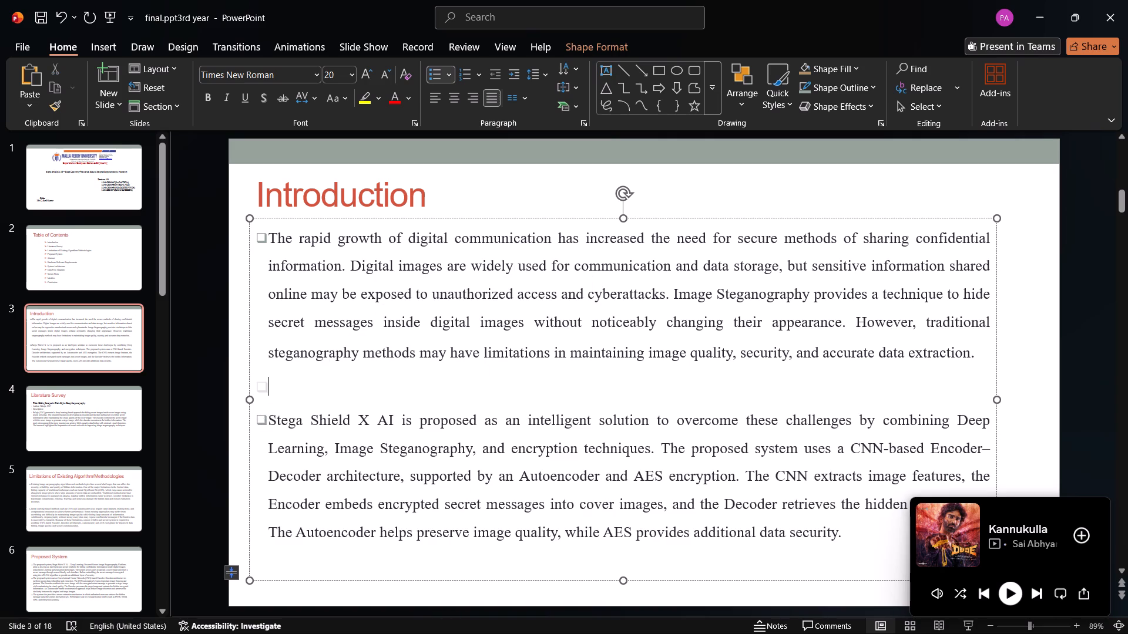
# Set all the body text on the Literature Survey slide to font size 20.
pyautogui.scroll(-3, 429, 319)
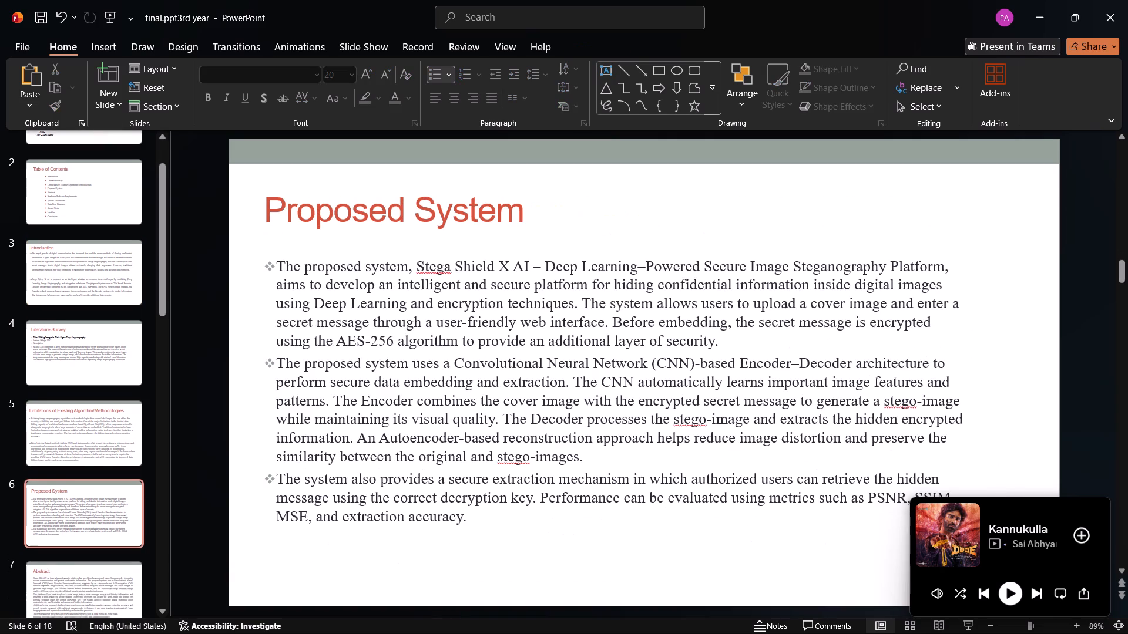
pyautogui.click(90, 245)
pyautogui.click(79, 323)
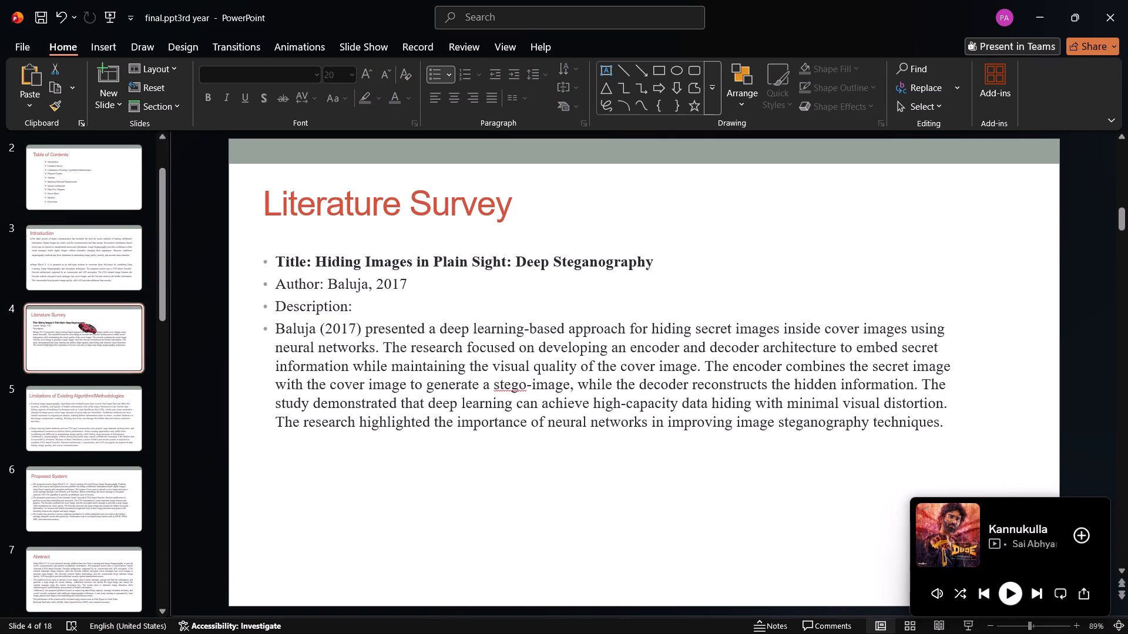
pyautogui.click(79, 374)
pyautogui.moveTo(82, 350); pyautogui.dragTo(82, 342)
pyautogui.click(112, 260)
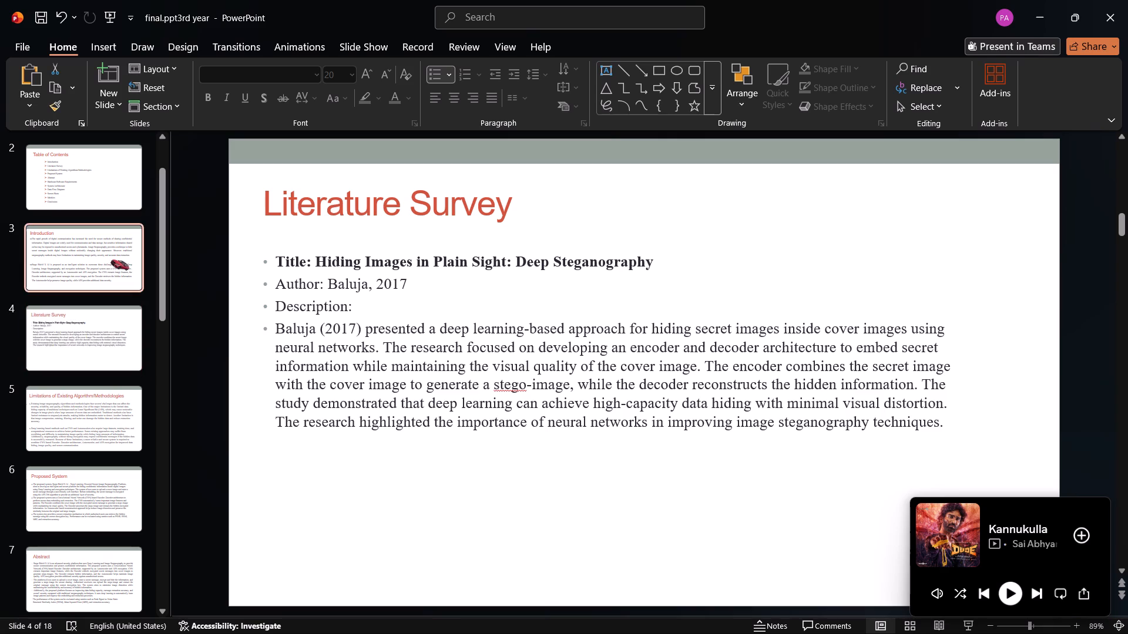
pyautogui.click(128, 350)
pyautogui.click(431, 405)
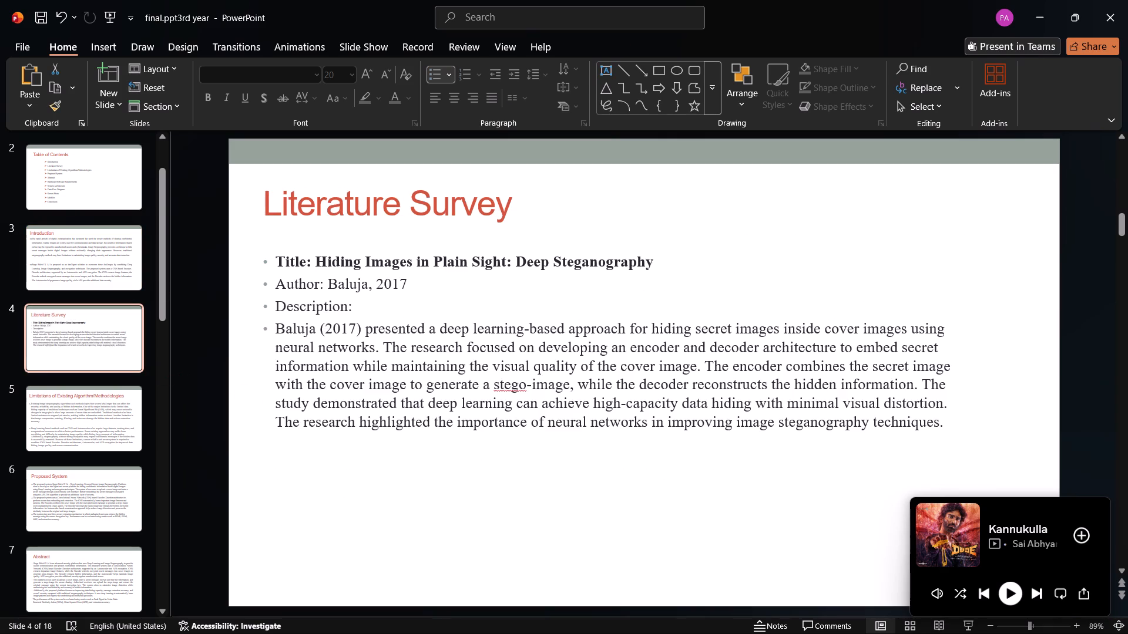
pyautogui.hotkey('ctrl', 'a')
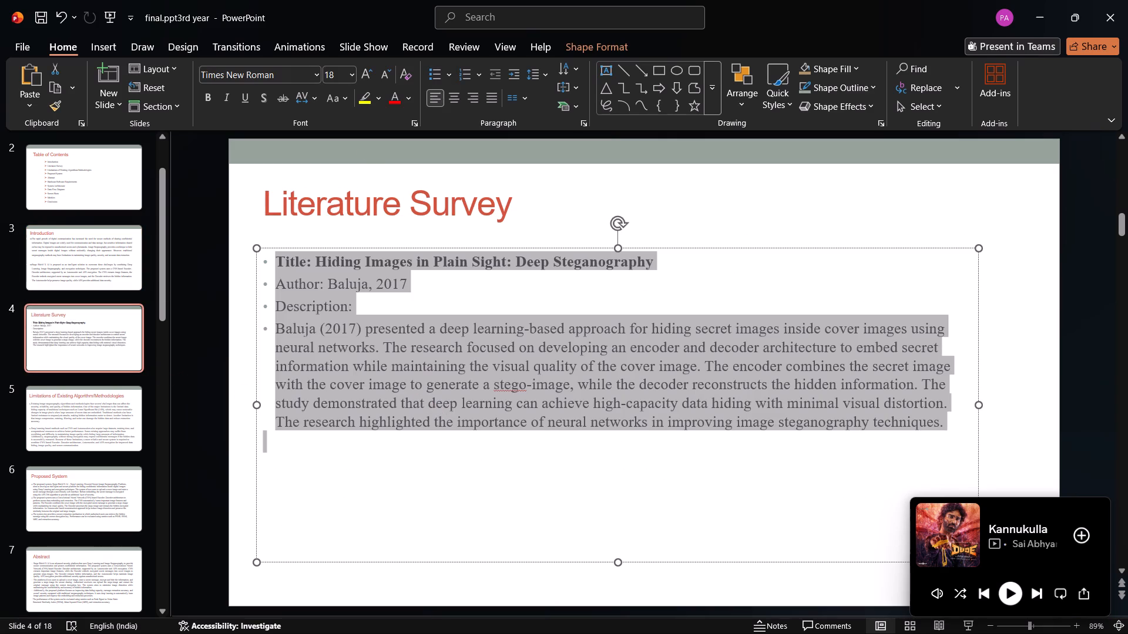
pyautogui.click(336, 76)
pyautogui.write('20')
pyautogui.press('Return')
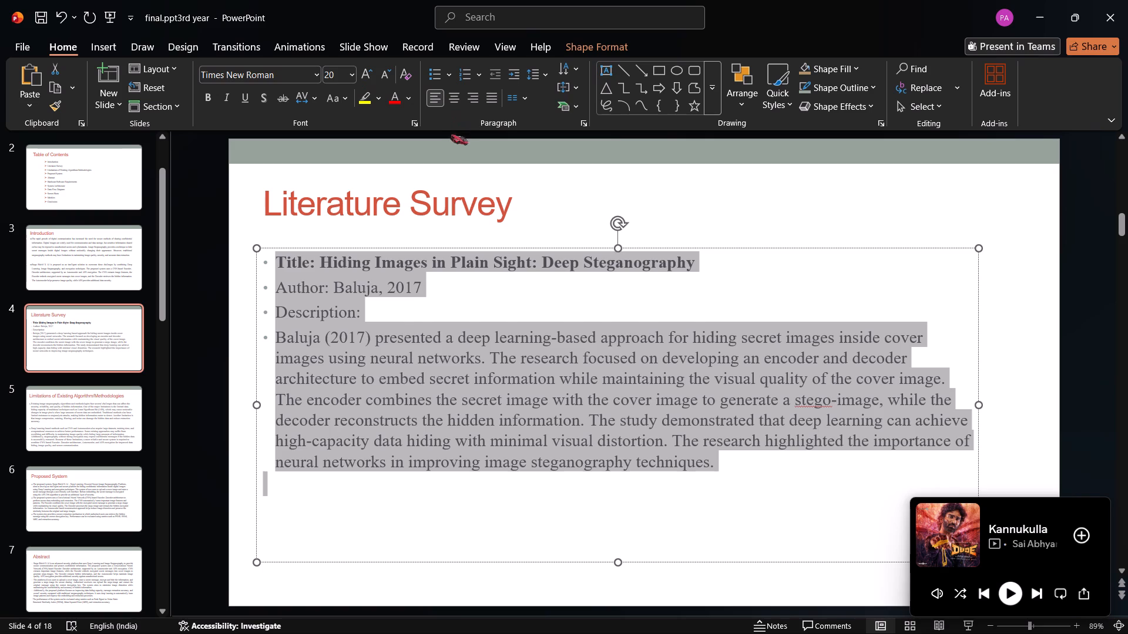
pyautogui.click(742, 200)
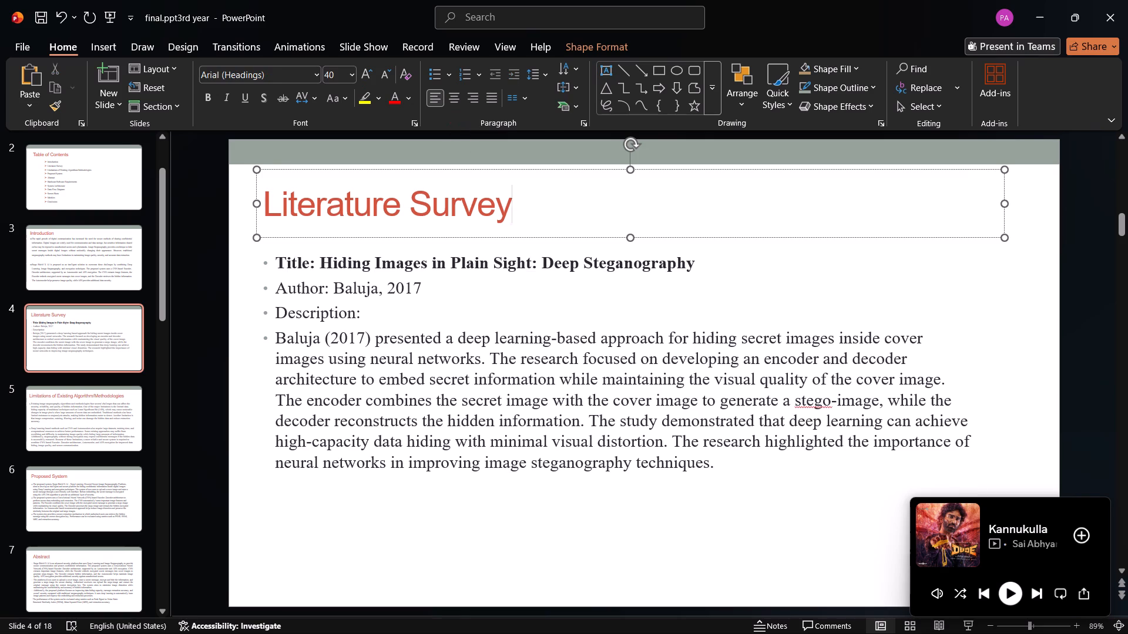
# Justify the description paragraph beginning "Baluja (2017) presented" on the Literature Survey slide.
pyautogui.click(428, 404)
pyautogui.moveTo(274, 342); pyautogui.dragTo(691, 490)
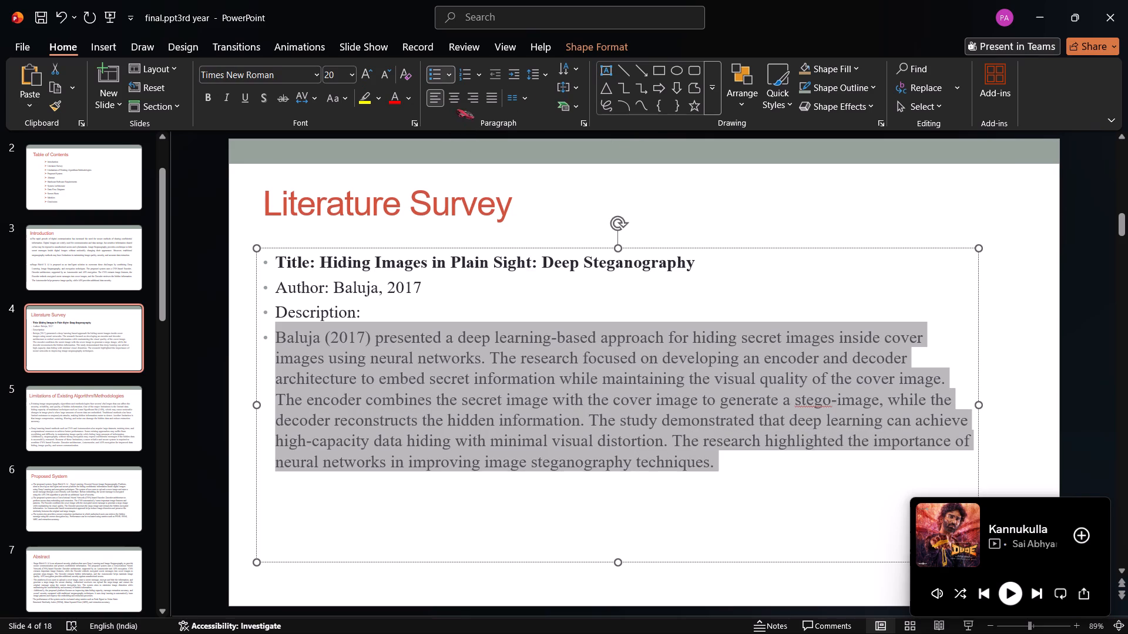
pyautogui.click(491, 103)
pyautogui.click(817, 302)
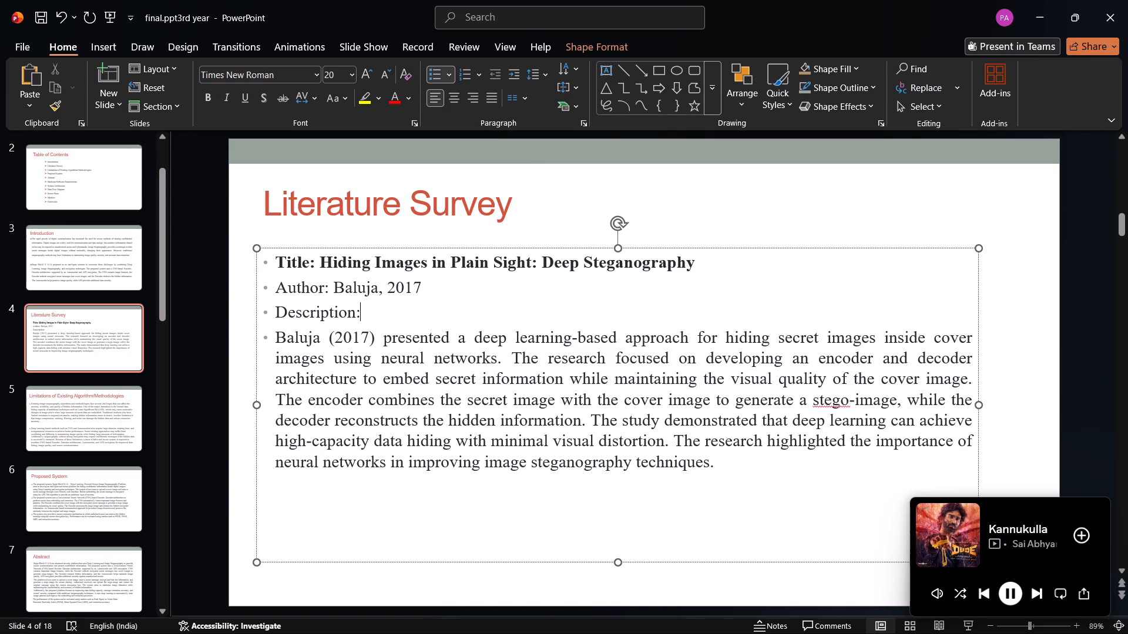
# Justify all the body text on the Limitations of Existing Algorithm/Methodologies slide.
pyautogui.click(102, 406)
pyautogui.click(714, 327)
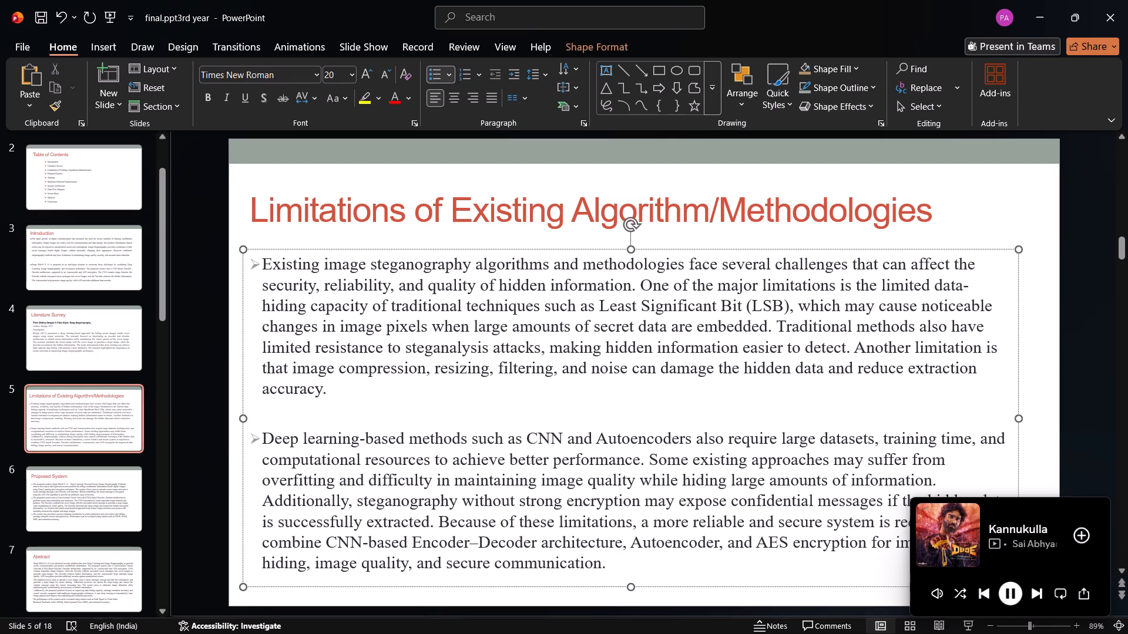
pyautogui.hotkey('ctrl', 'a')
pyautogui.click(493, 96)
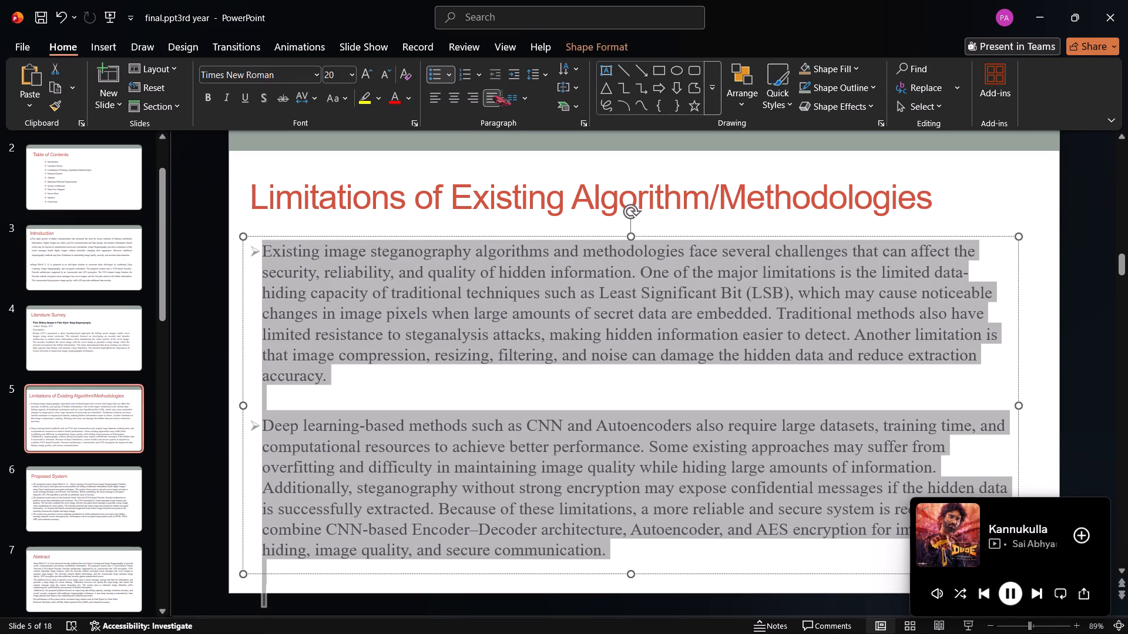
pyautogui.click(417, 386)
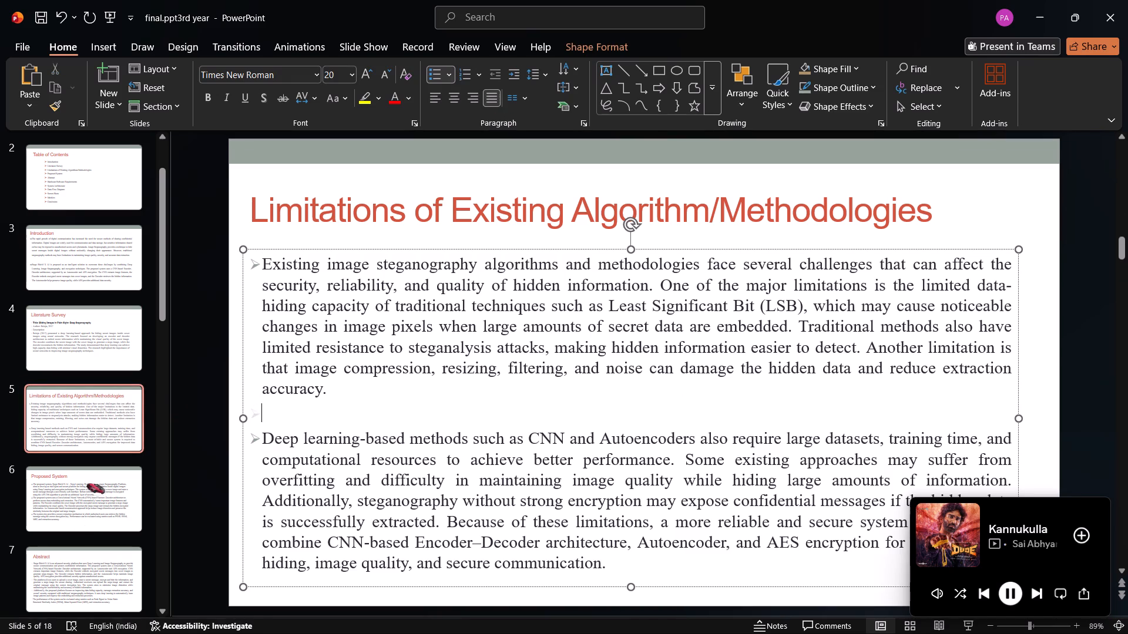
# Justify all the body text on the Proposed System slide.
pyautogui.click(78, 526)
pyautogui.click(425, 386)
pyautogui.hotkey('ctrl', 'a')
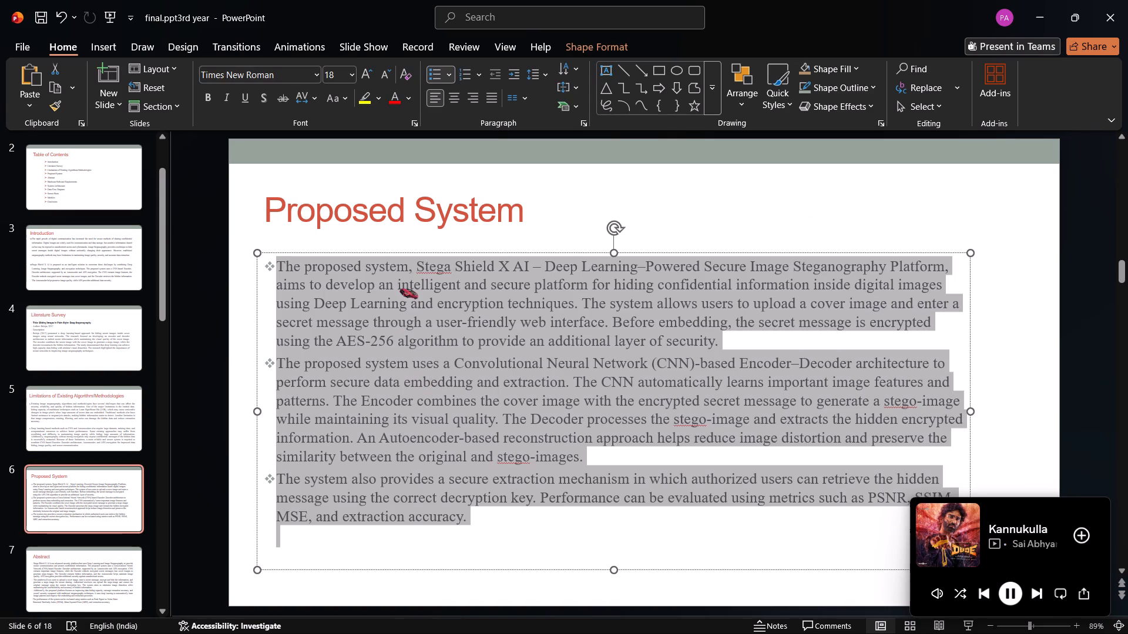
pyautogui.click(492, 92)
pyautogui.click(412, 218)
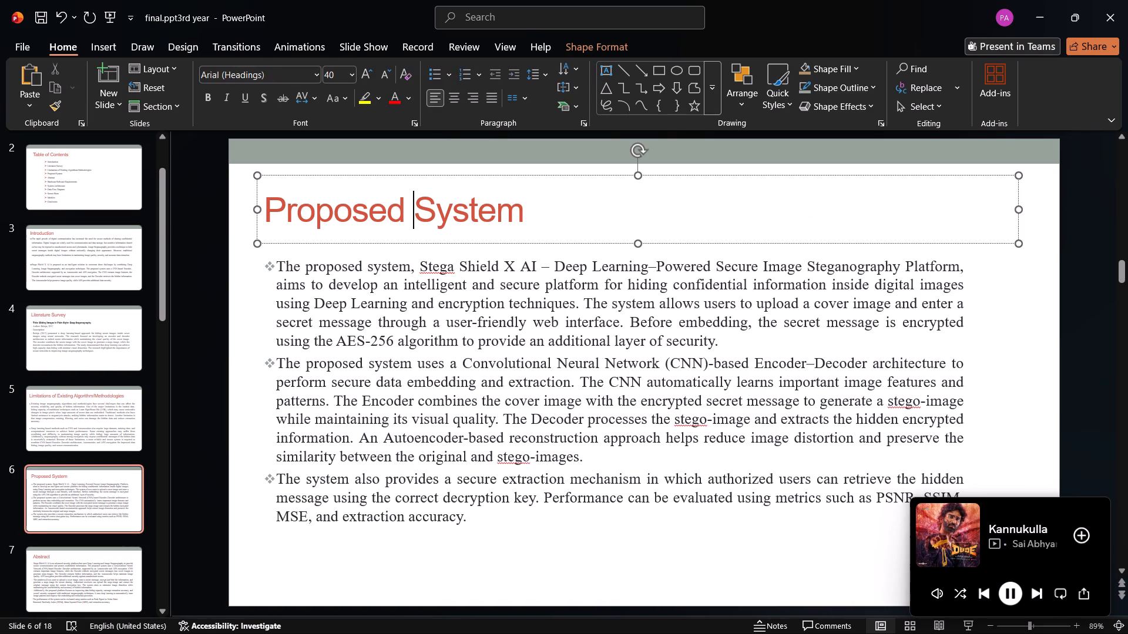
# Review the text formatting of the Abstract and Hardware/Software Requirements slides and look through the slides up to Modules.
pyautogui.scroll(-1, 523, 335)
pyautogui.click(90, 505)
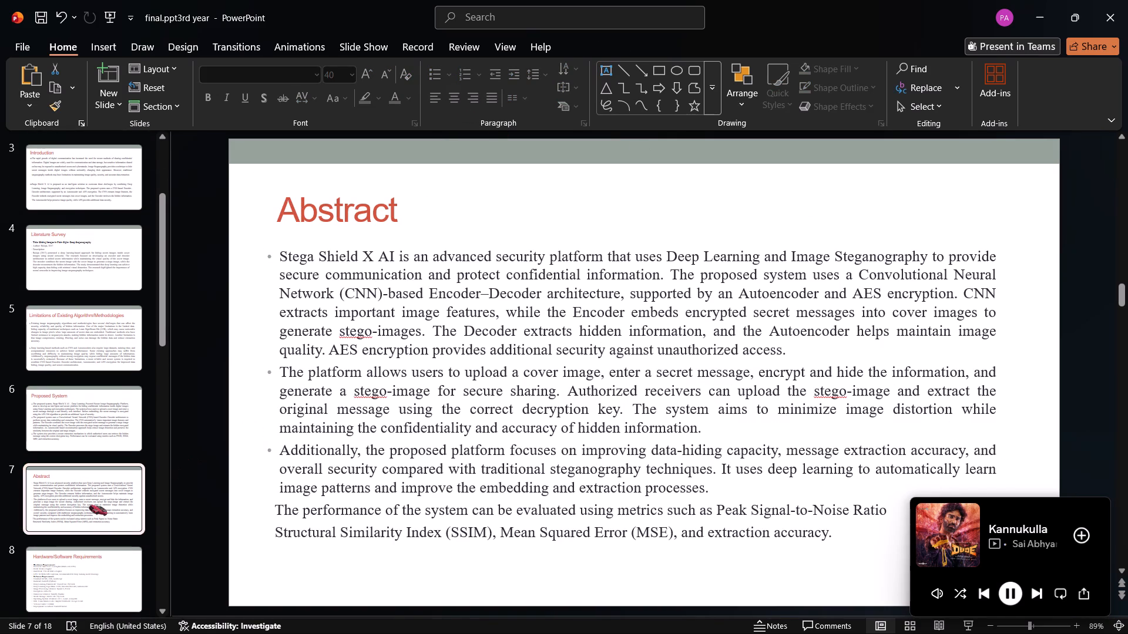
pyautogui.click(114, 416)
pyautogui.click(77, 495)
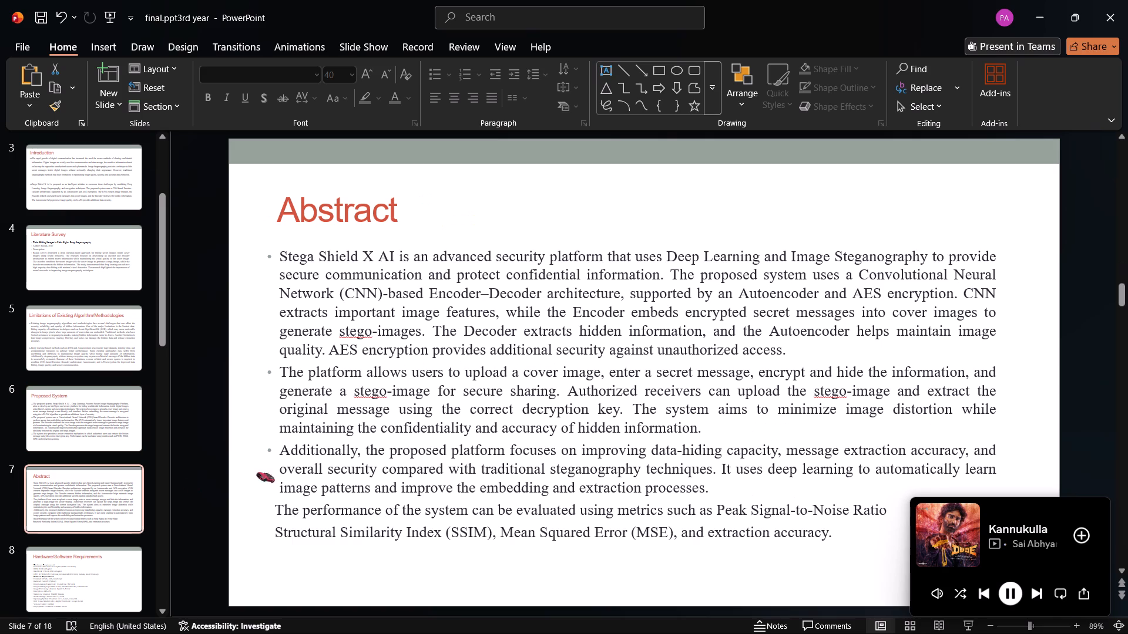
pyautogui.click(456, 451)
pyautogui.hotkey('ctrl', 'a')
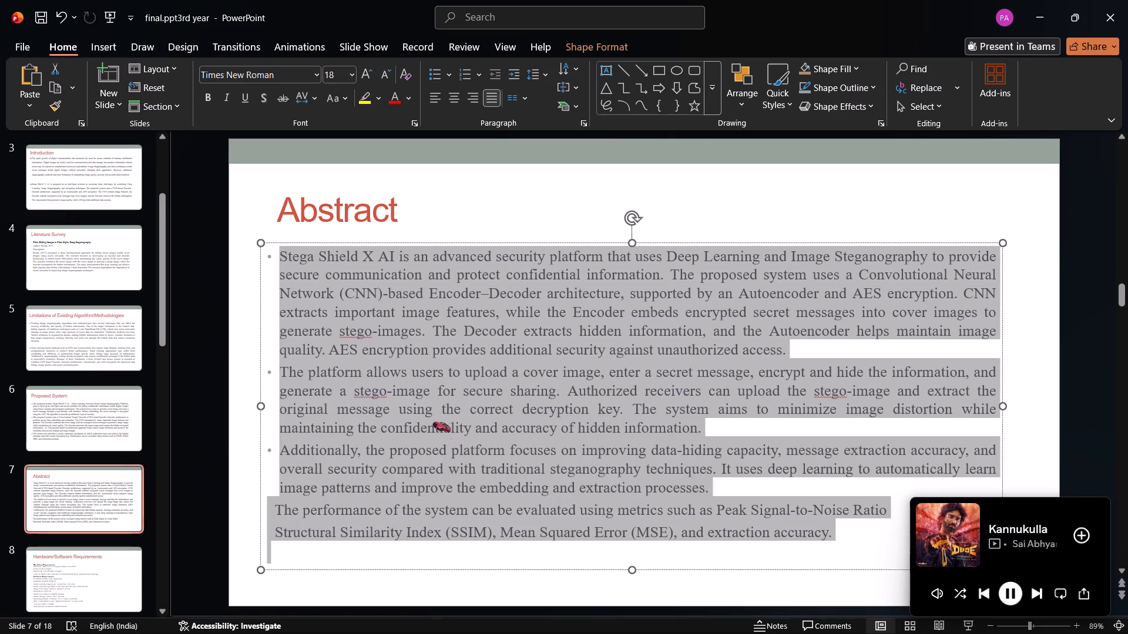
pyautogui.click(475, 366)
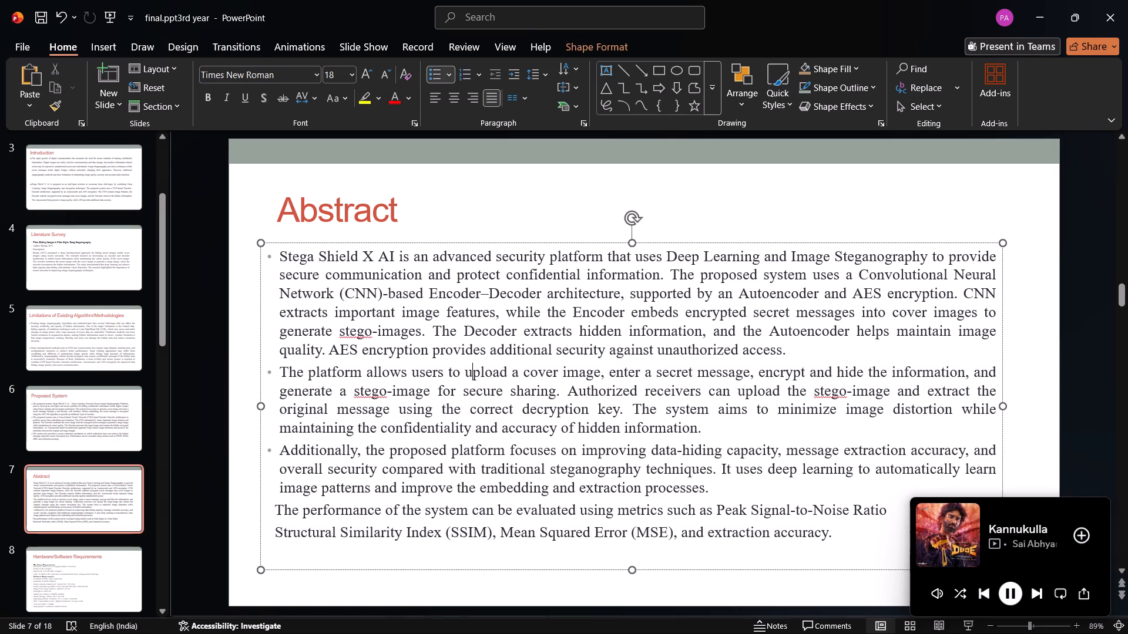
pyautogui.scroll(-1, 151, 487)
pyautogui.click(98, 527)
pyautogui.scroll(-2, 98, 527)
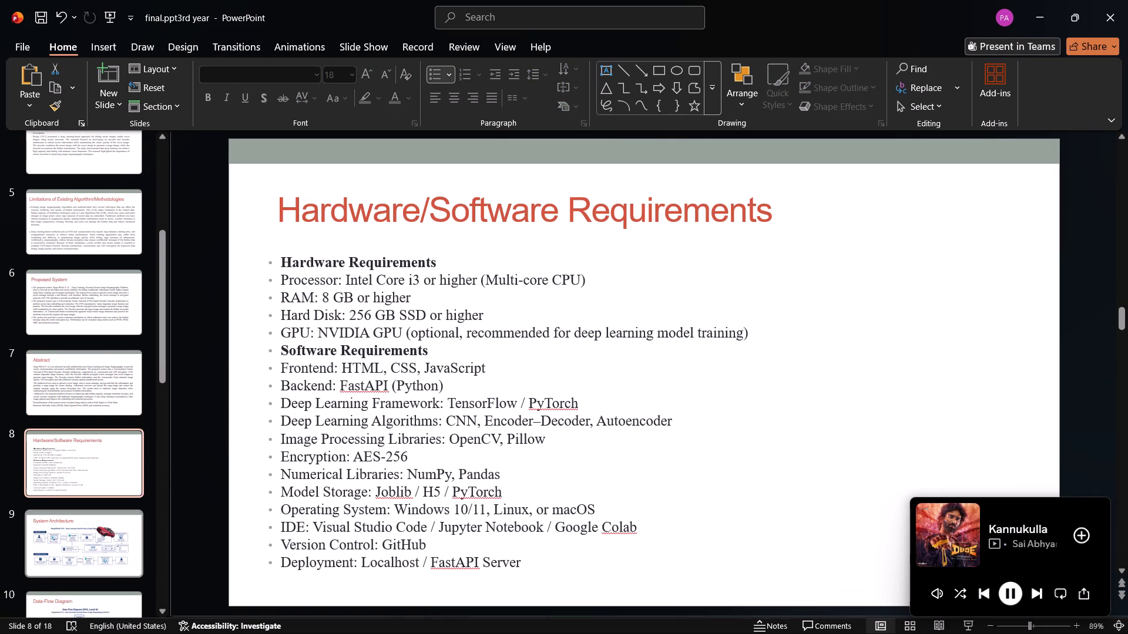
pyautogui.scroll(-15, 98, 527)
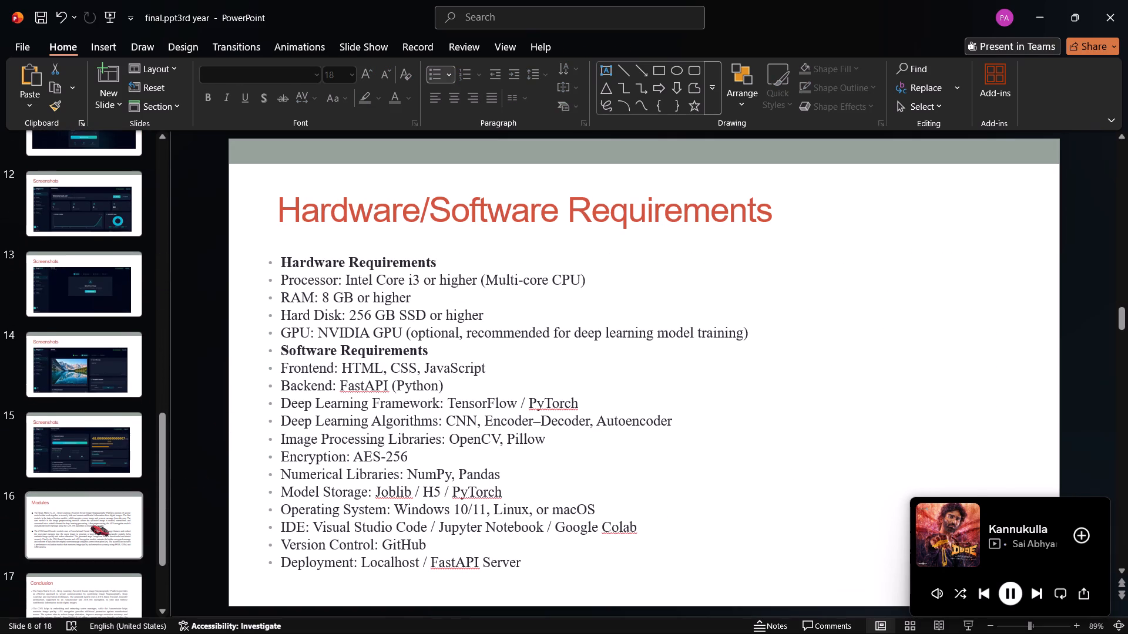
pyautogui.click(92, 526)
# Set all the body text on the Conclusion slide to font size 21.5.
pyautogui.scroll(-4, 613, 358)
pyautogui.click(51, 479)
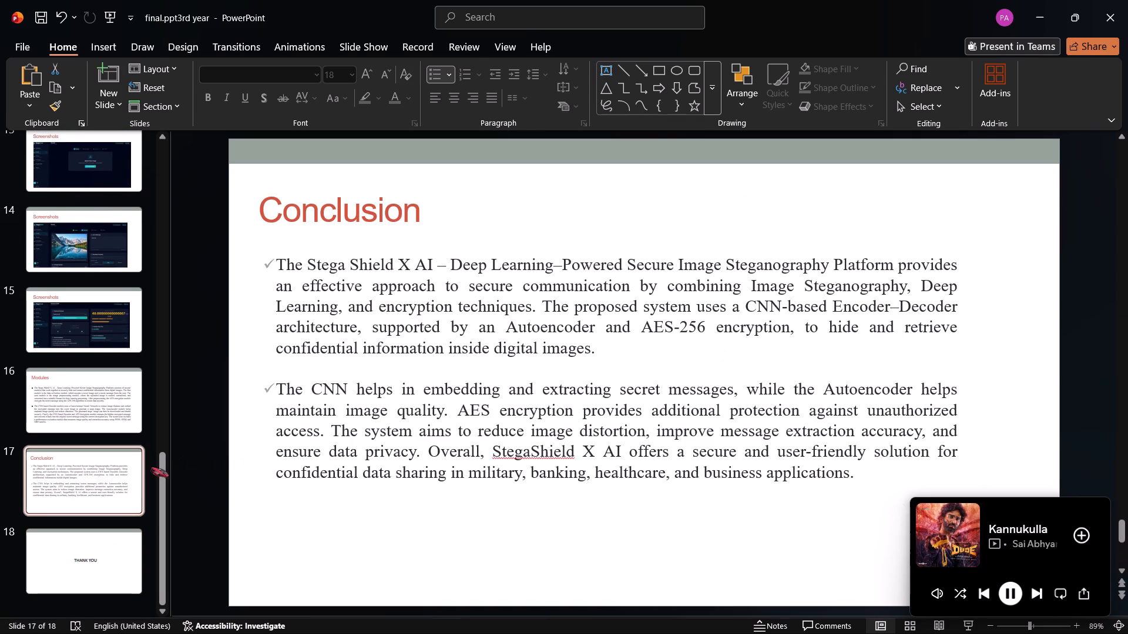
pyautogui.click(693, 394)
pyautogui.hotkey('ctrl', 'a')
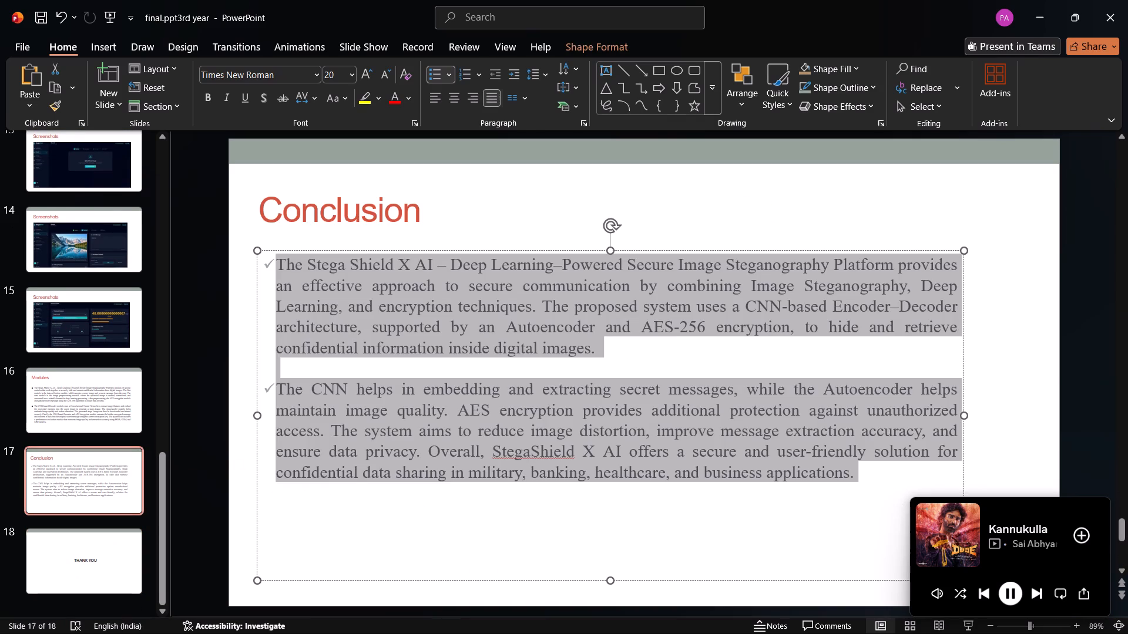
pyautogui.click(845, 362)
pyautogui.click(419, 368)
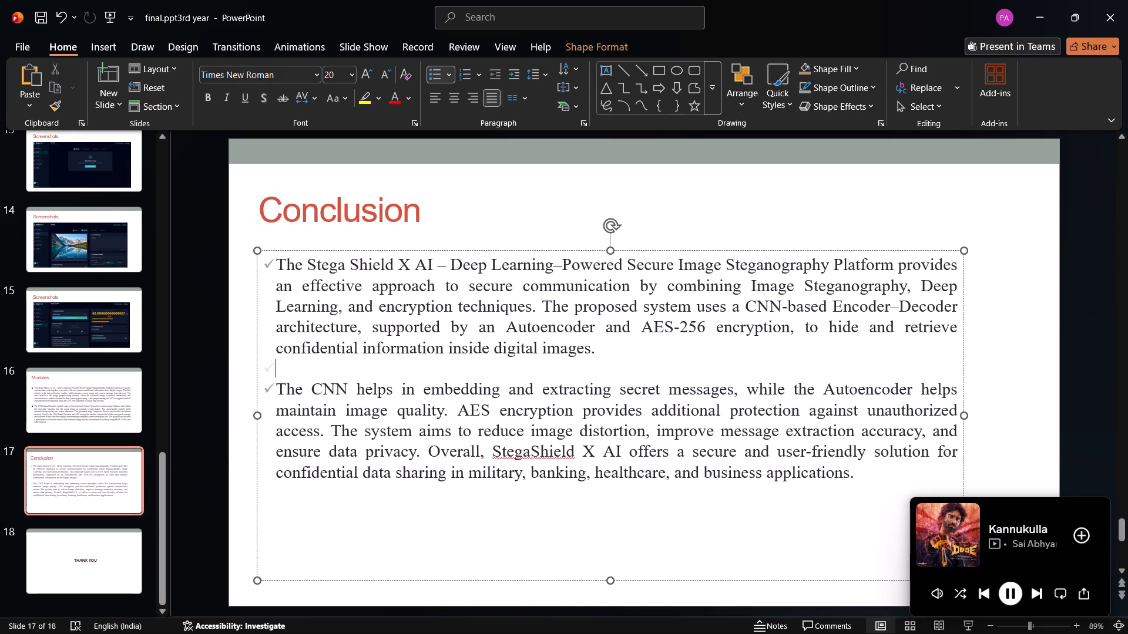
pyautogui.hotkey('ctrl', 'a')
pyautogui.click(340, 75)
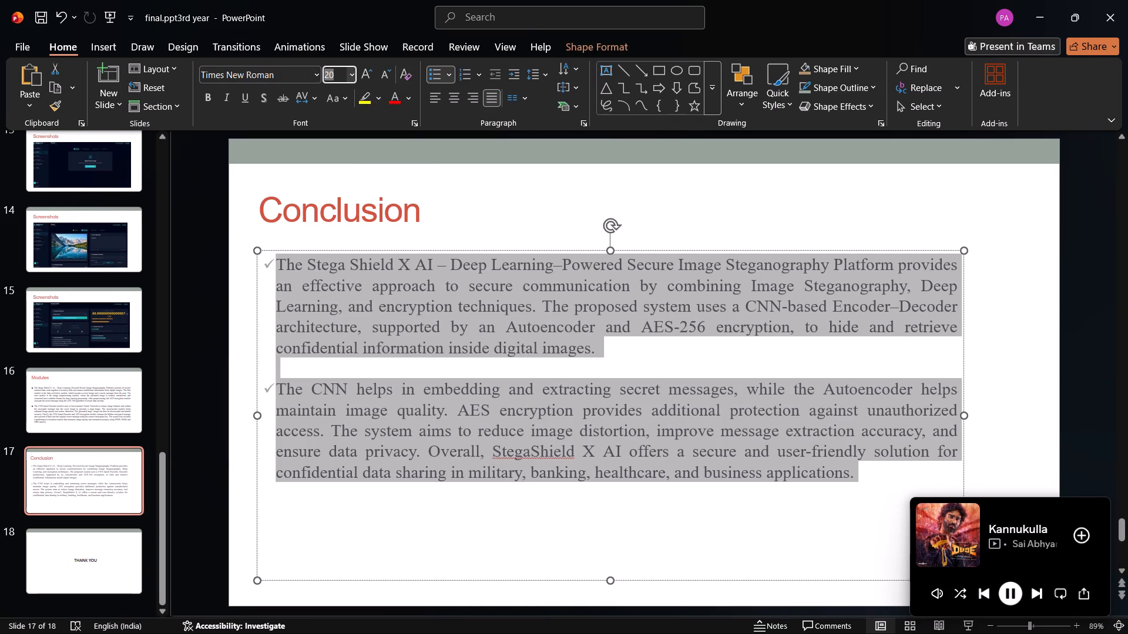
pyautogui.write('21.')
pyautogui.press('BackSpace')
pyautogui.press('.')
pyautogui.press('Return')
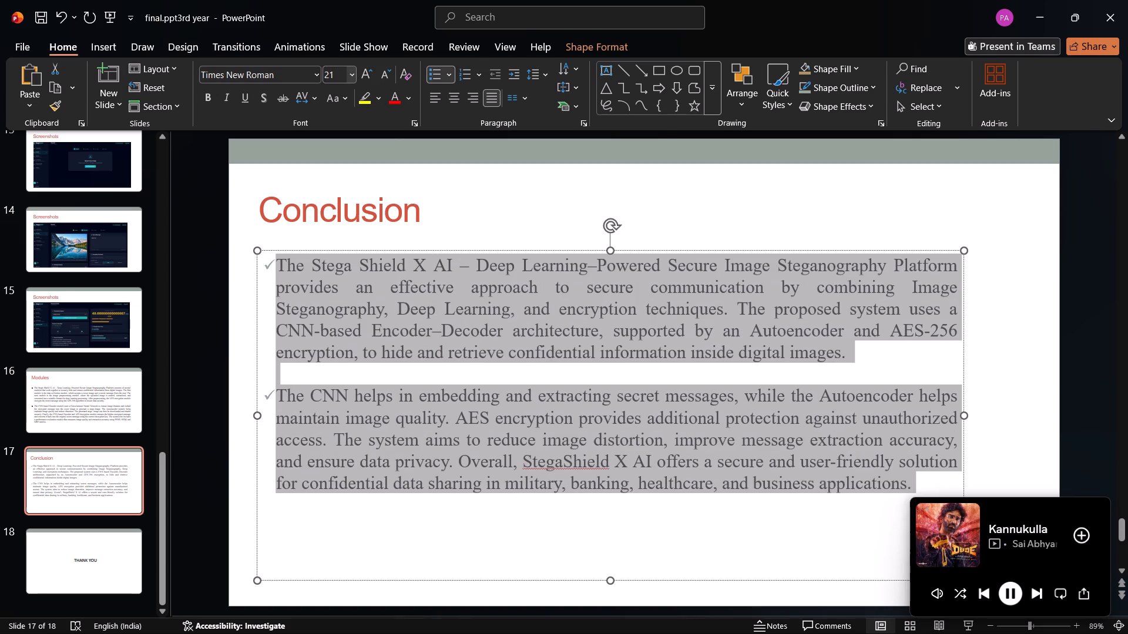
pyautogui.click(331, 76)
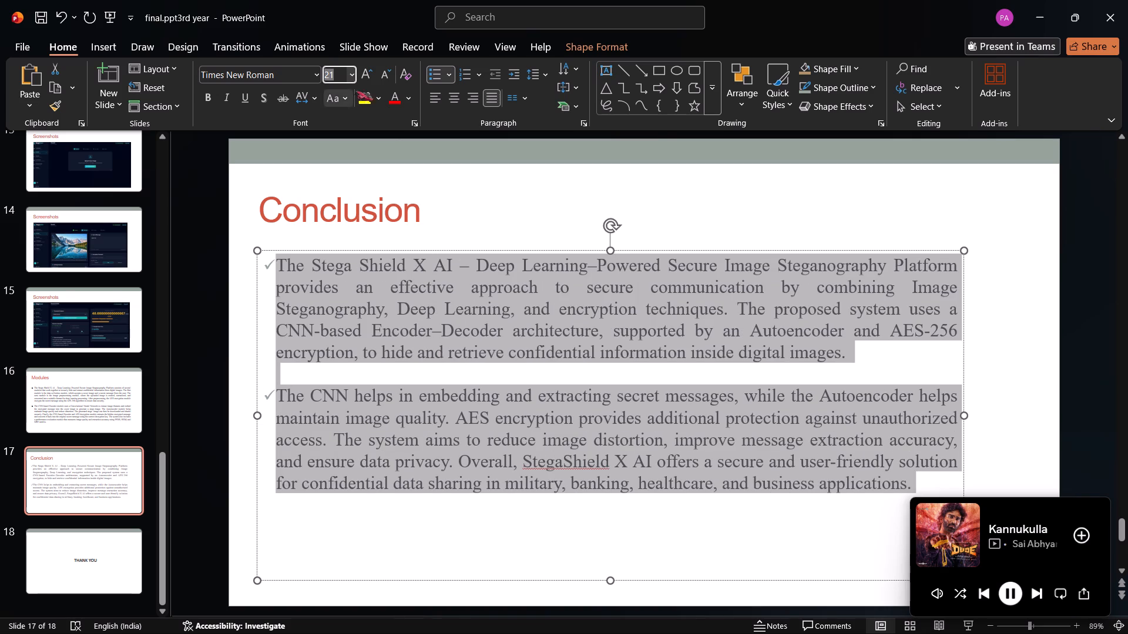
pyautogui.click(339, 76)
pyautogui.press('.')
pyautogui.press('5')
pyautogui.press('Return')
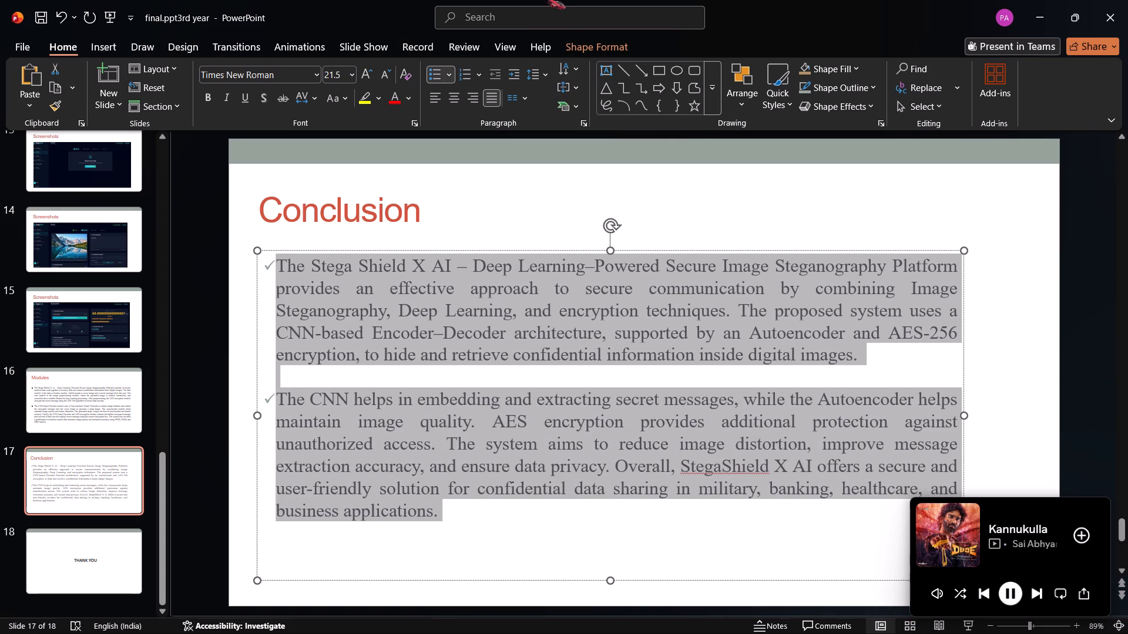
pyautogui.click(538, 198)
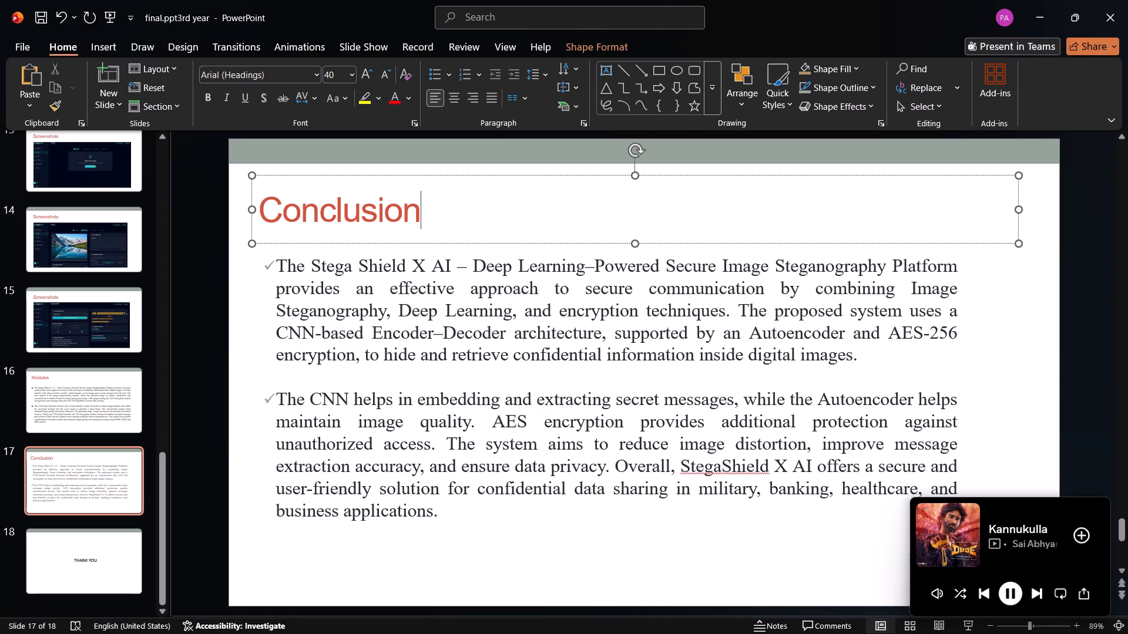
pyautogui.click(296, 333)
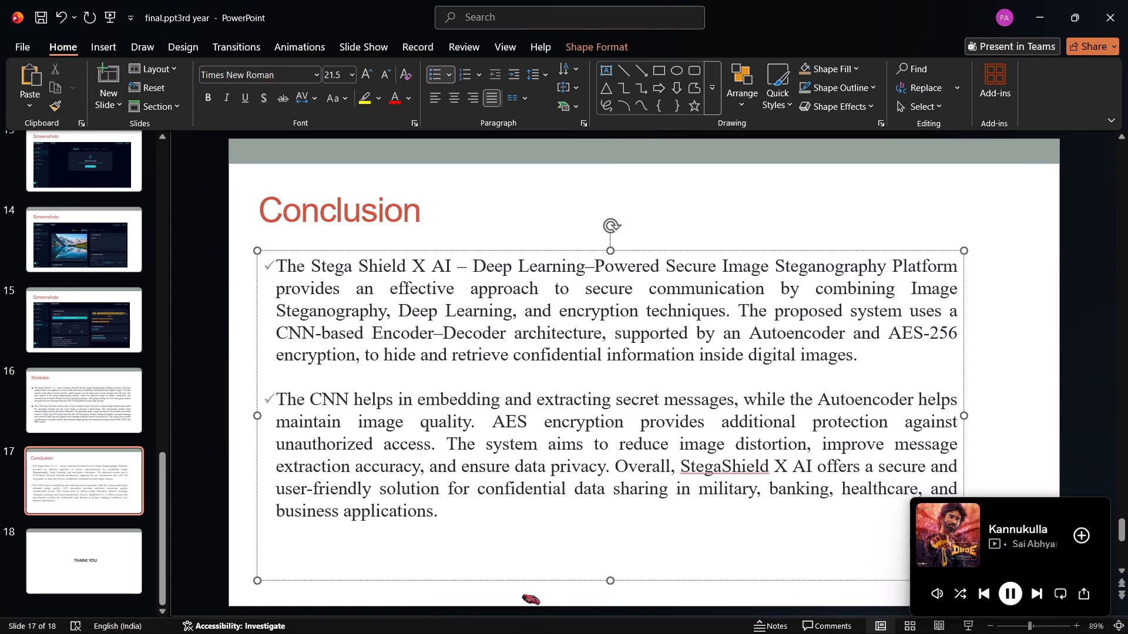
pyautogui.click(523, 595)
# Open the university website link in the title slide's header and return to the presentation.
pyautogui.scroll(15, 103, 318)
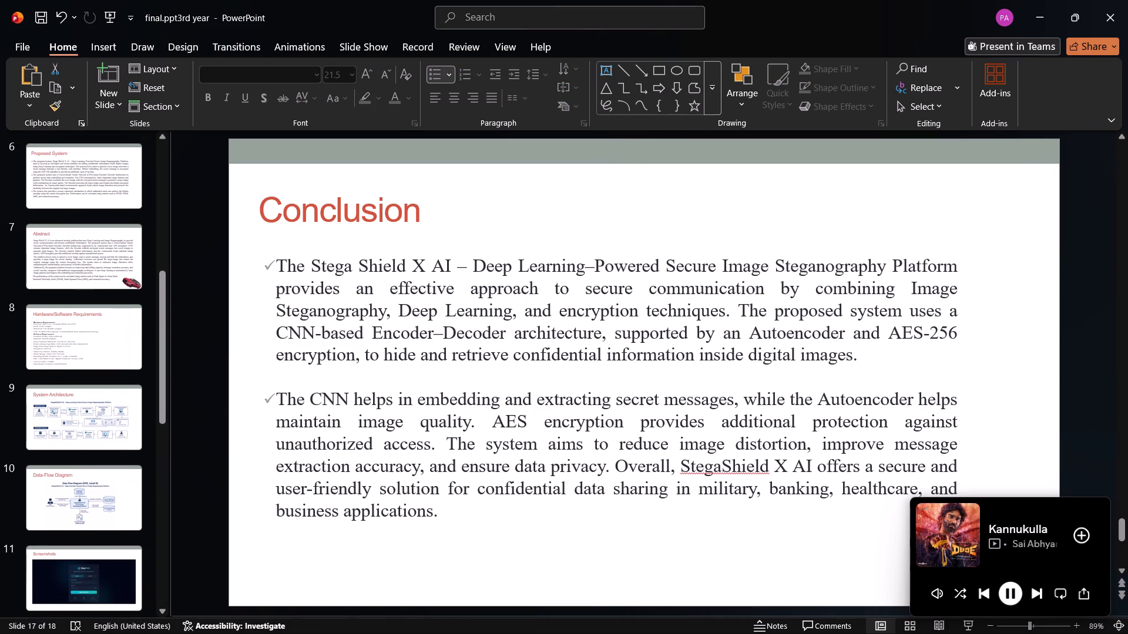
pyautogui.scroll(5, 122, 267)
pyautogui.scroll(-1, 122, 257)
pyautogui.scroll(10, 122, 257)
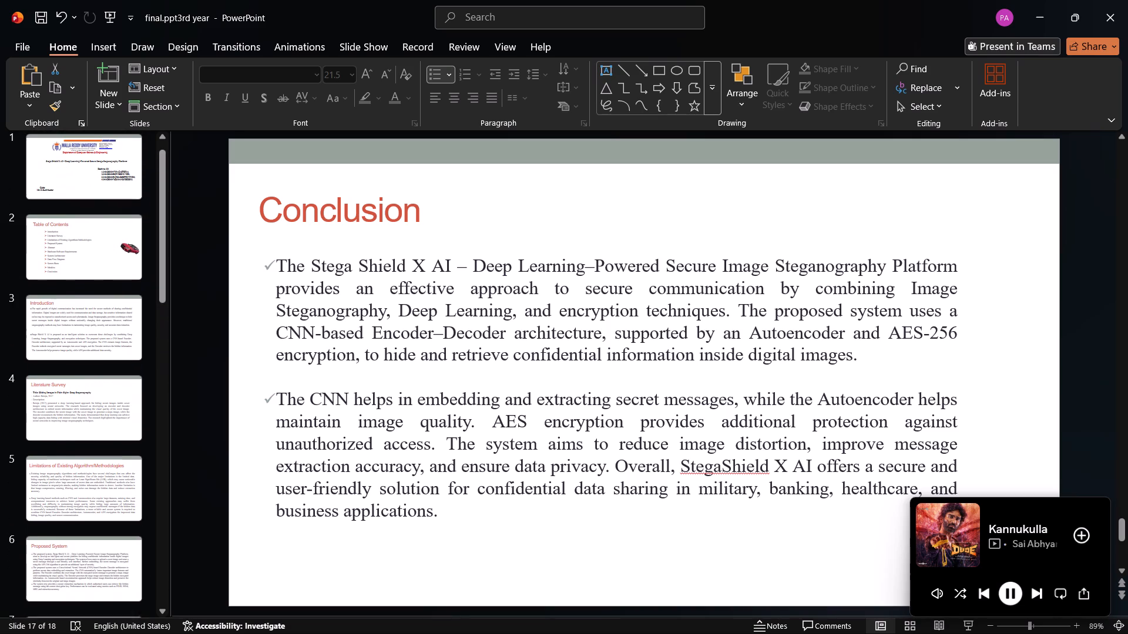
pyautogui.scroll(7, 122, 244)
pyautogui.click(103, 205)
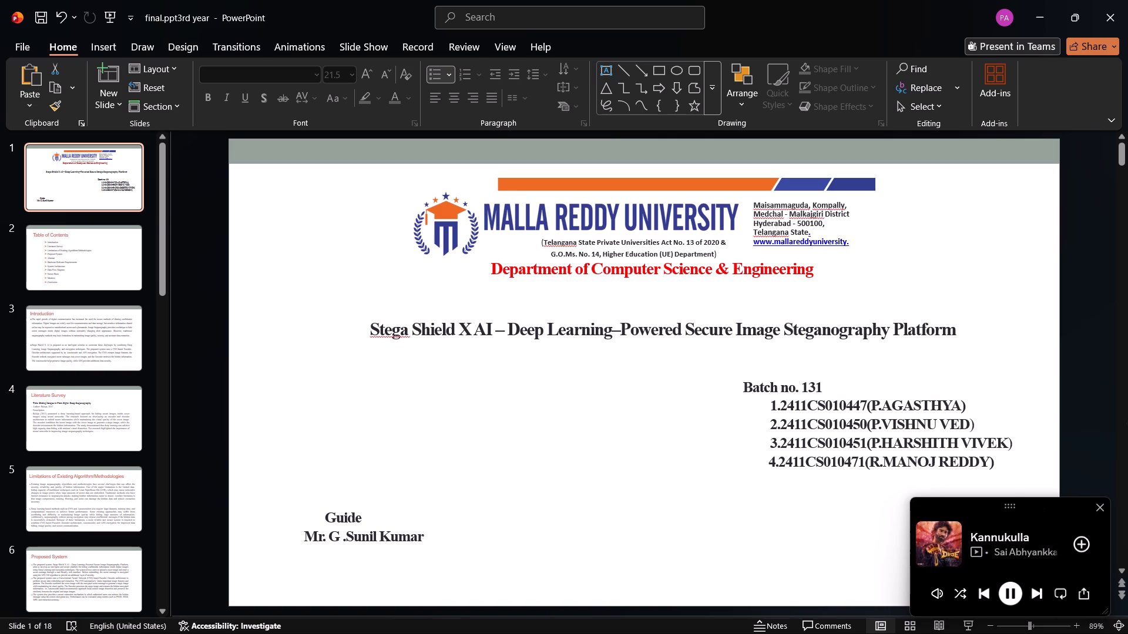
pyautogui.keyDown('ctrl'); pyautogui.click(819, 242); pyautogui.keyUp('ctrl')
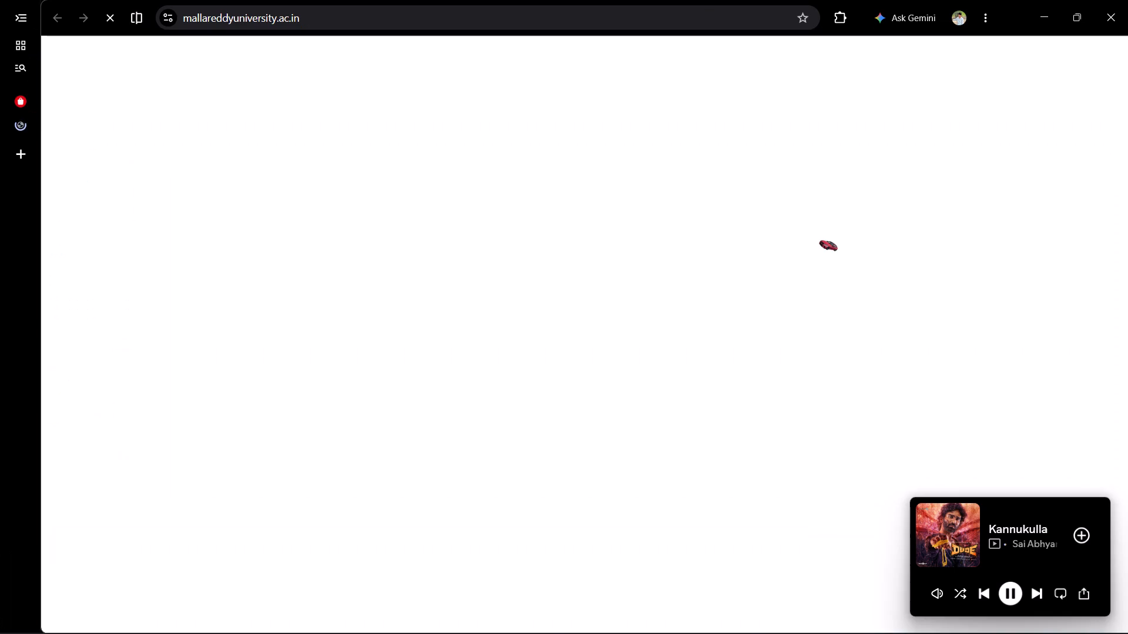
pyautogui.click(1127, 1)
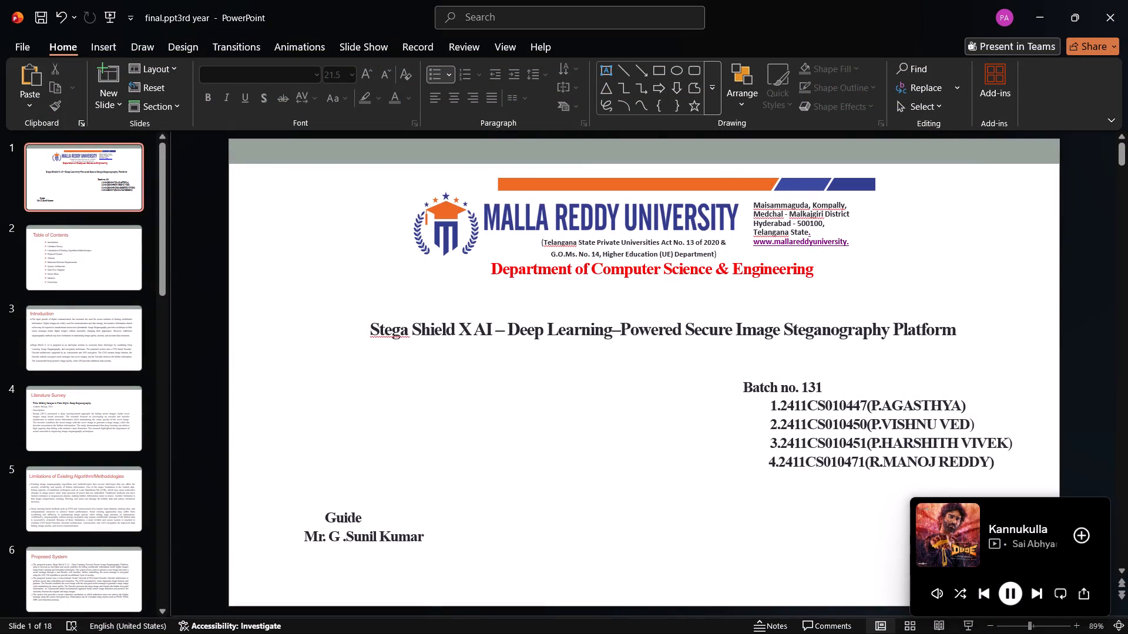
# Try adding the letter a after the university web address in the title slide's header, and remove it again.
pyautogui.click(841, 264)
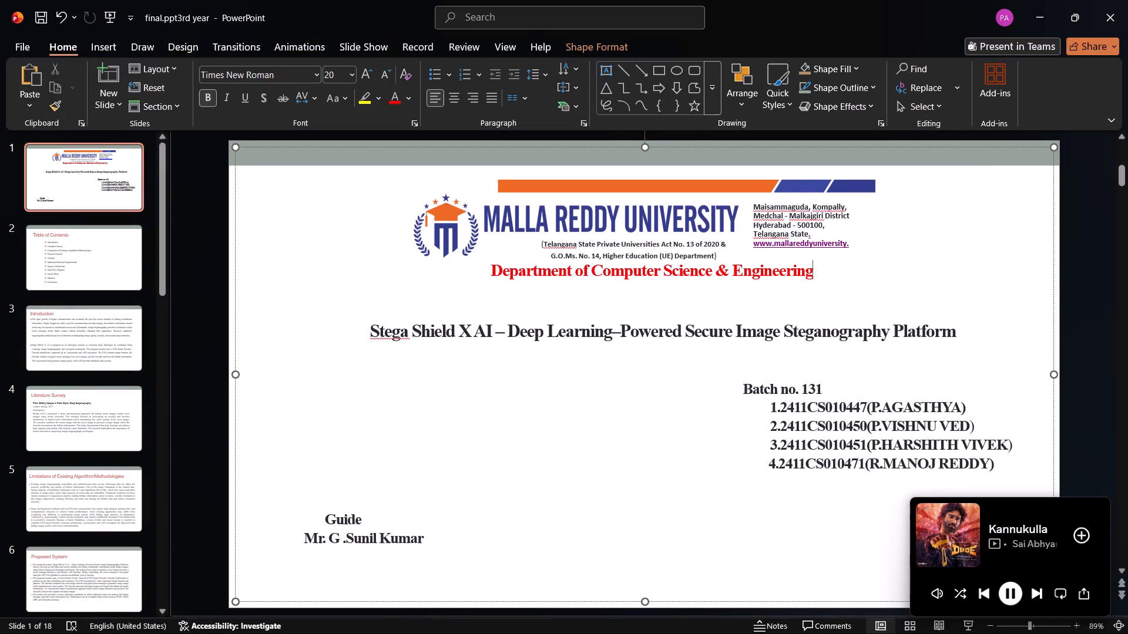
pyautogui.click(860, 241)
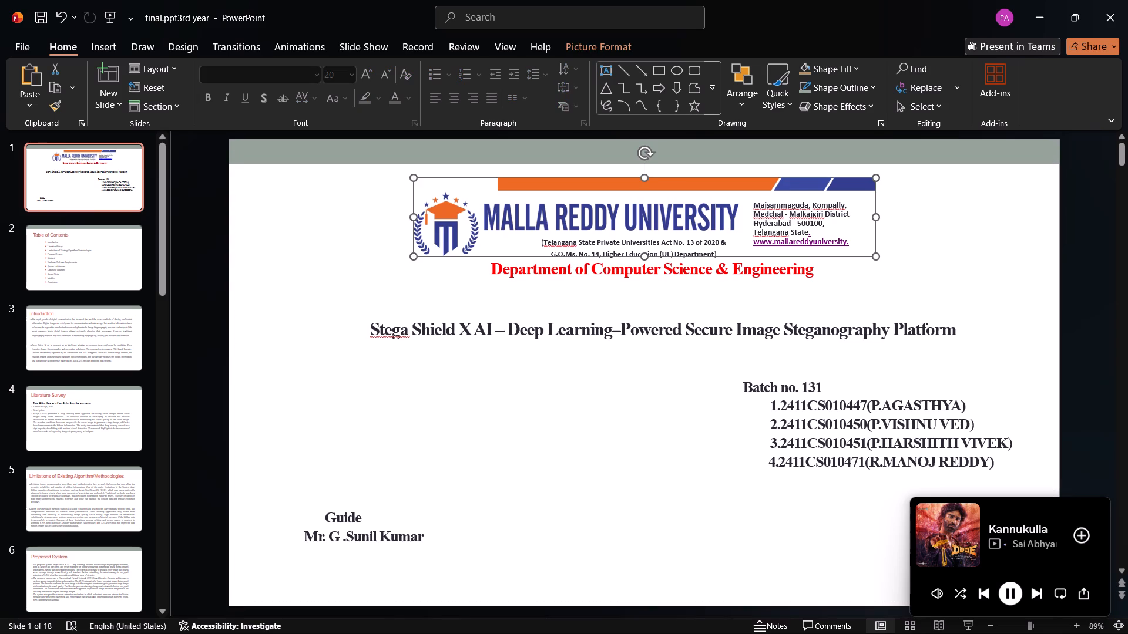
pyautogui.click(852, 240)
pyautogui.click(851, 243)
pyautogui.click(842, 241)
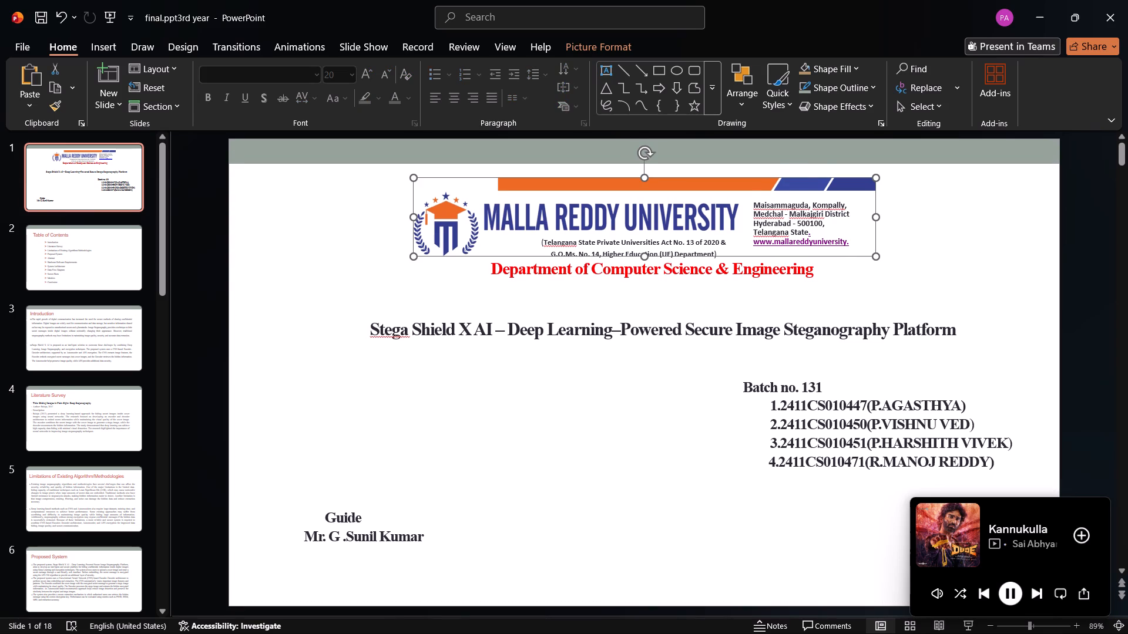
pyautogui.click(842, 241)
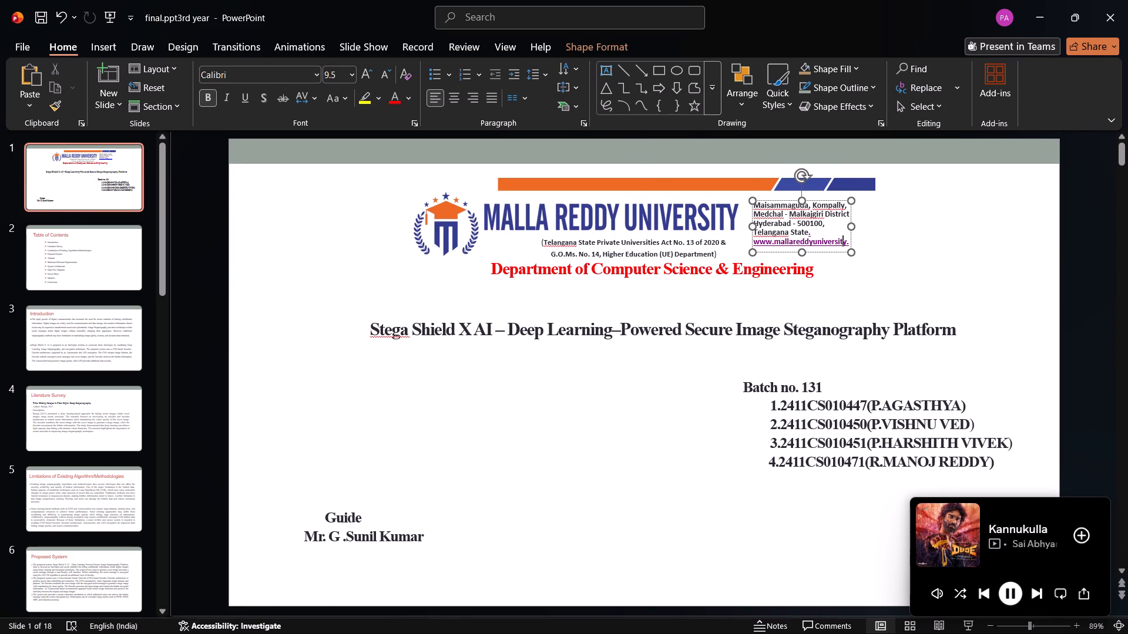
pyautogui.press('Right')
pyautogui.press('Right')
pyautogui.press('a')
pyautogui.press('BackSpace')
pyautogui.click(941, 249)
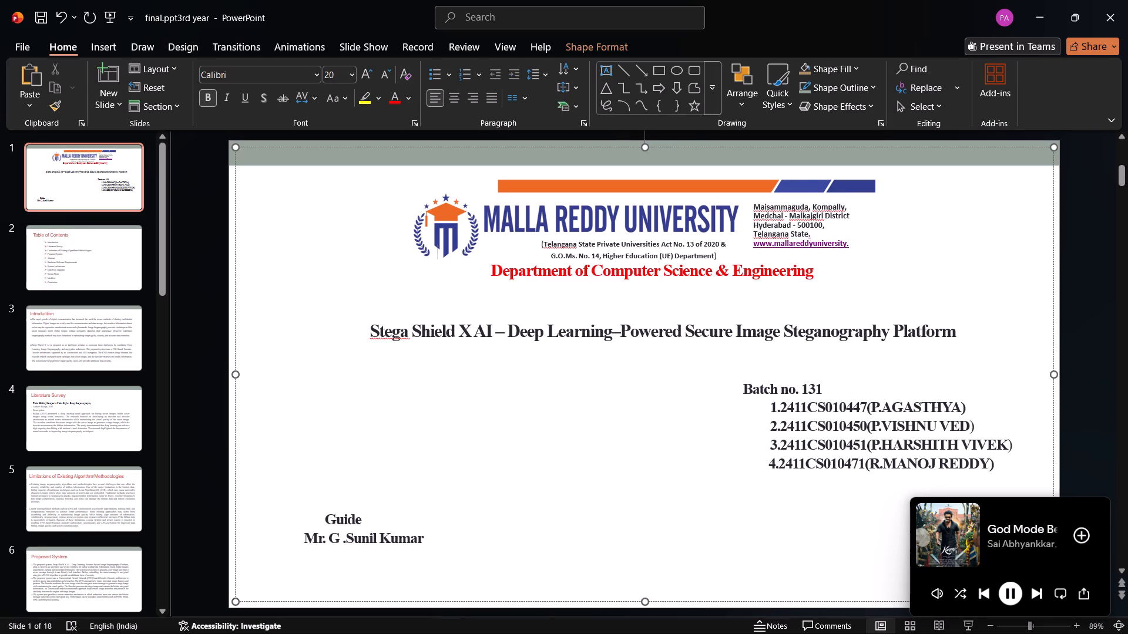
# Save the presentation under its existing name.
pyautogui.click(23, 43)
pyautogui.click(55, 226)
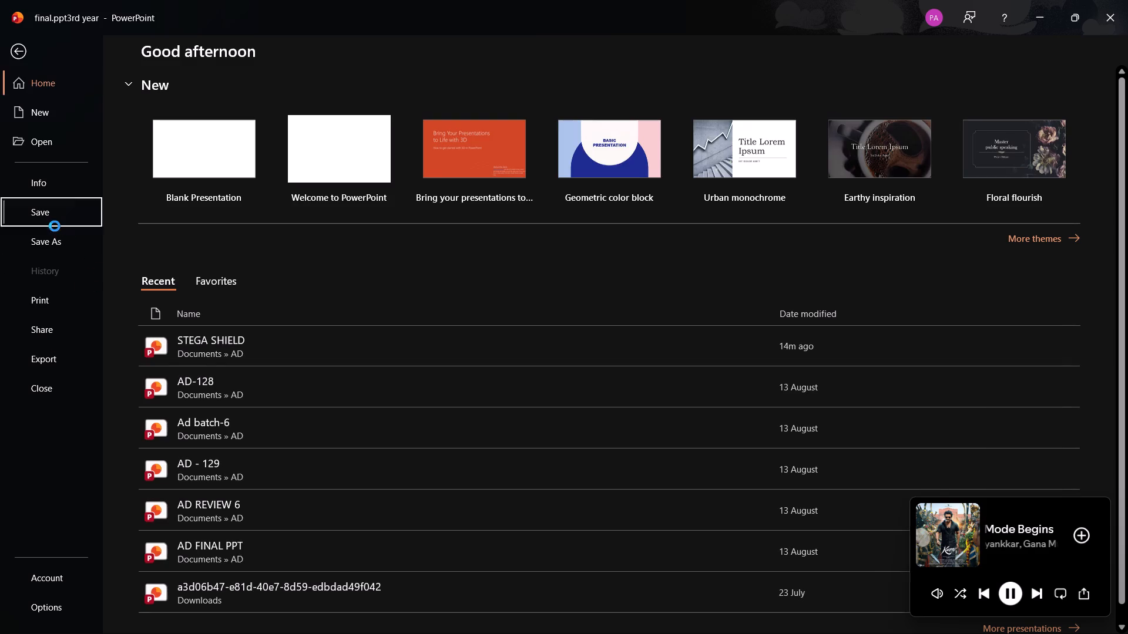
pyautogui.click(32, 16)
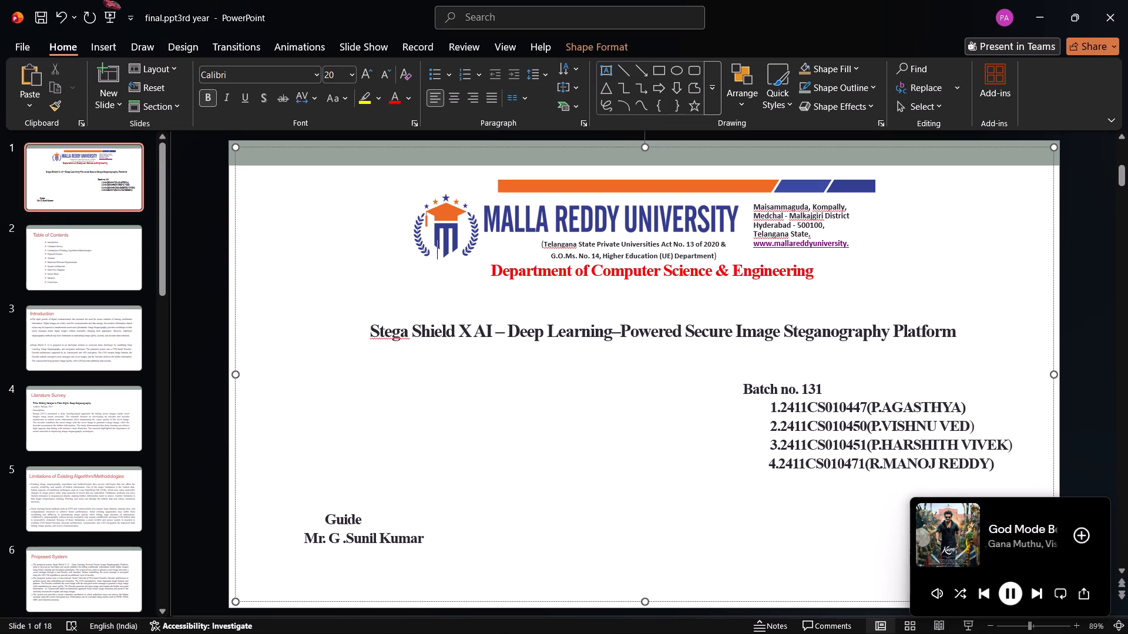
pyautogui.click(32, 21)
pyautogui.click(9, 15)
pyautogui.click(78, 19)
# Save a copy of the presentation in the AD folder within Documents.
pyautogui.click(16, 56)
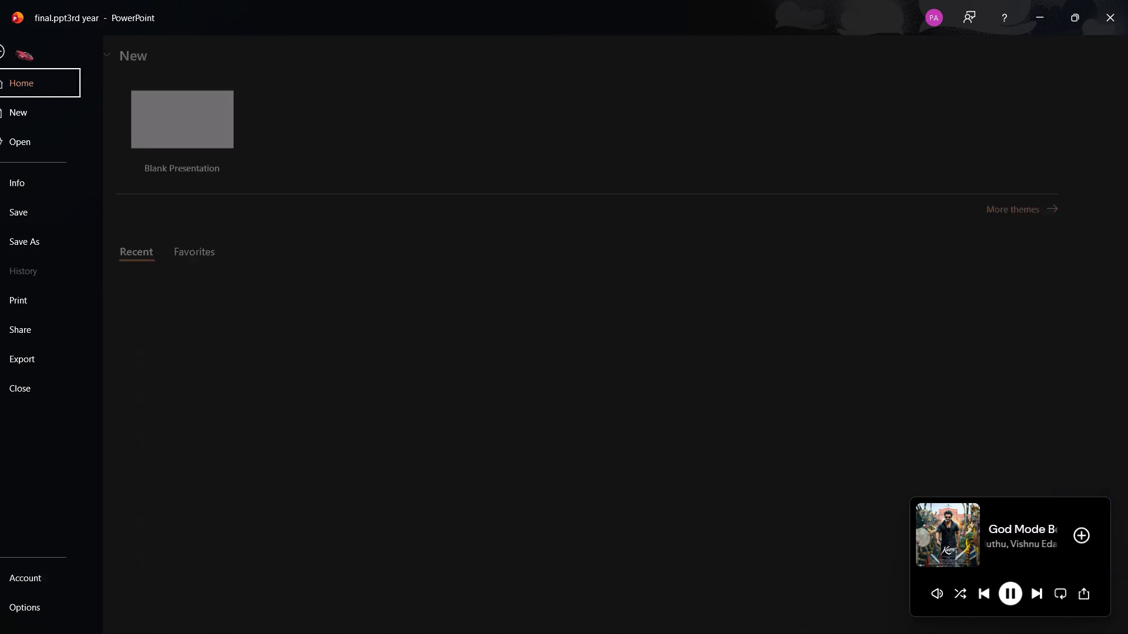
pyautogui.click(69, 240)
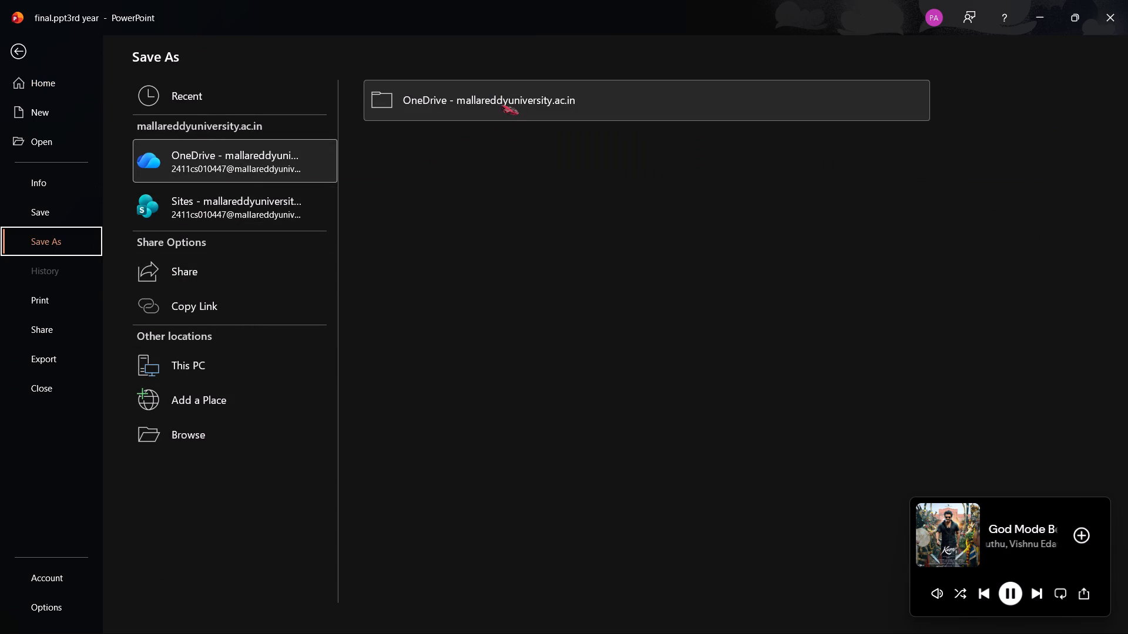
pyautogui.click(227, 431)
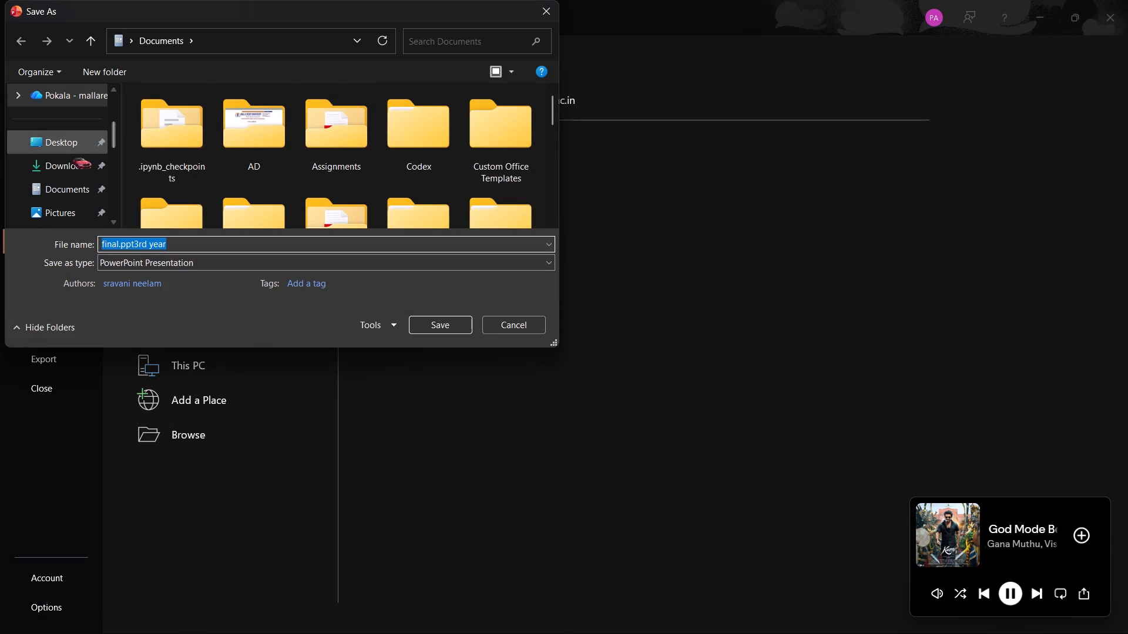
pyautogui.doubleClick(65, 191)
pyautogui.click(270, 127)
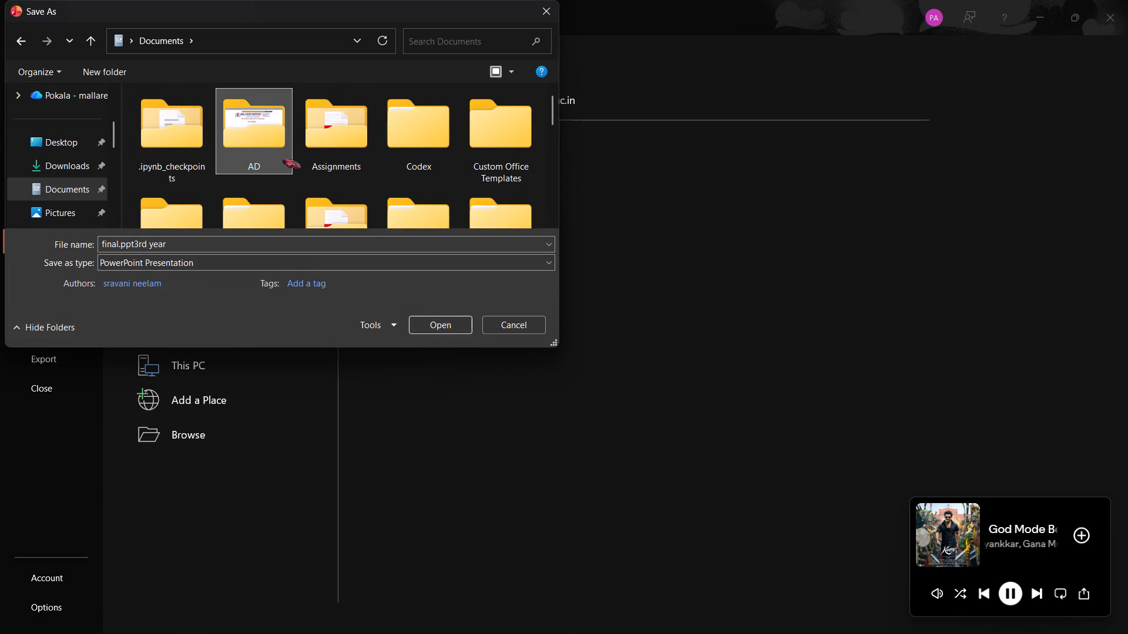
pyautogui.doubleClick(267, 141)
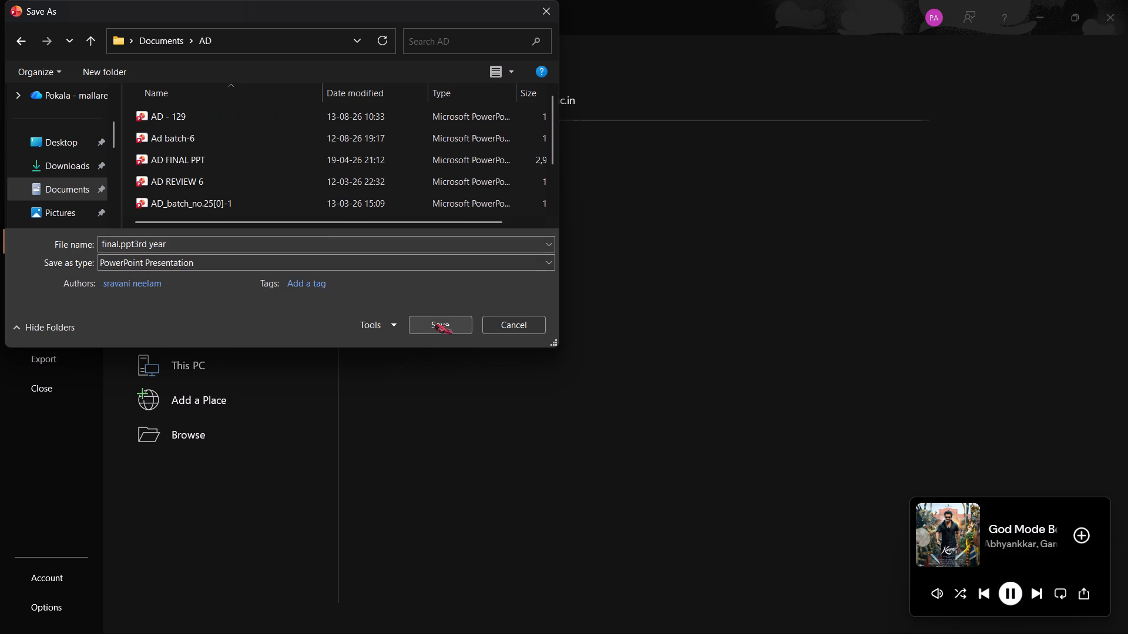
# Save the presentation as final.ppt3rd year in the AD folder within Documents, and minimize PowerPoint to return to File Explorer.
pyautogui.click(435, 325)
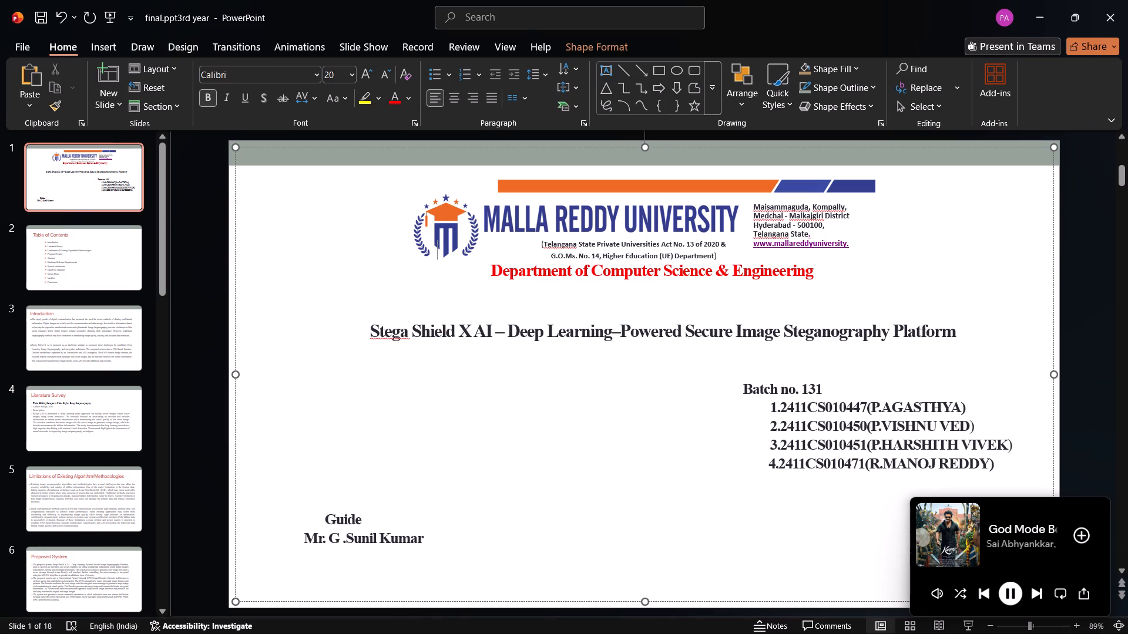
pyautogui.tripleClick(1036, 0)
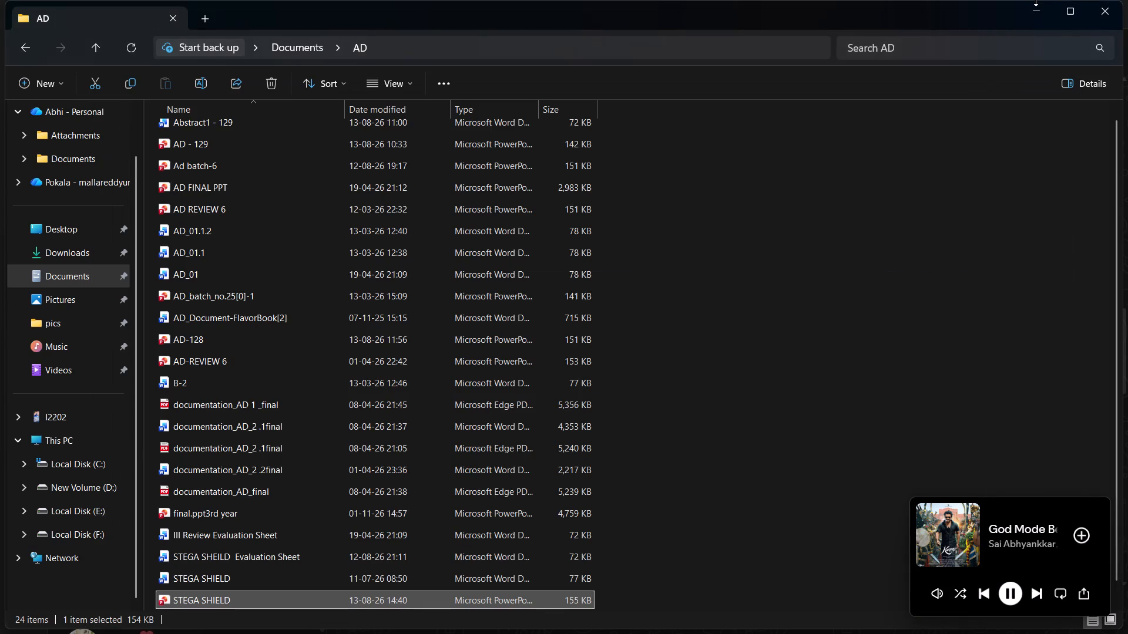
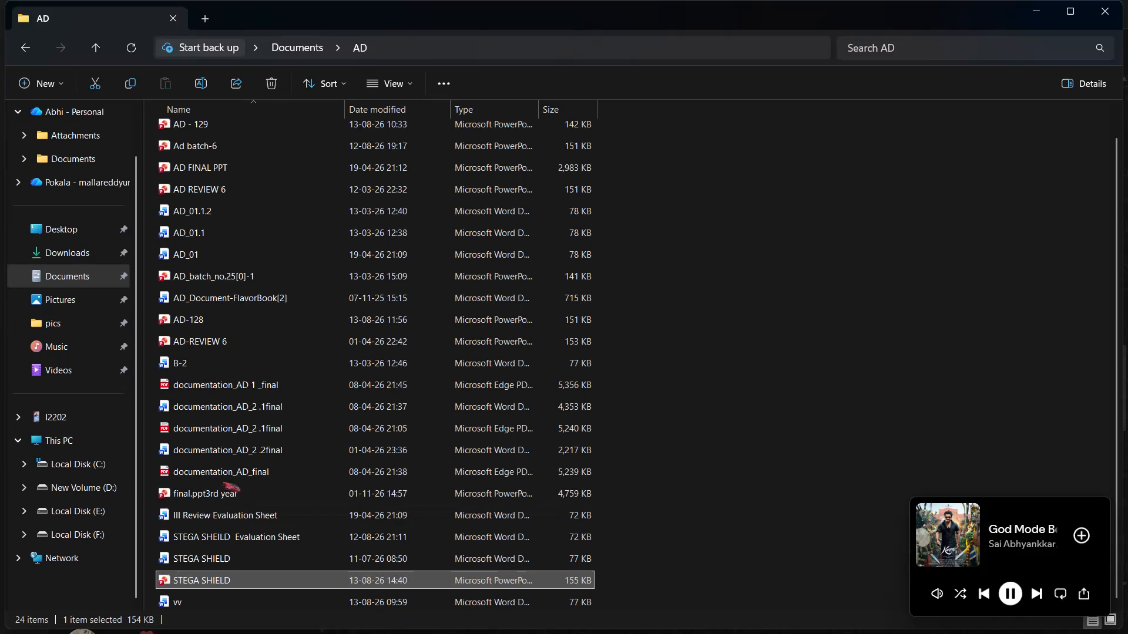
# Take the final.ppt3rd year presentation file from the AD folder over to the WhatsApp window for sharing.
pyautogui.click(221, 491)
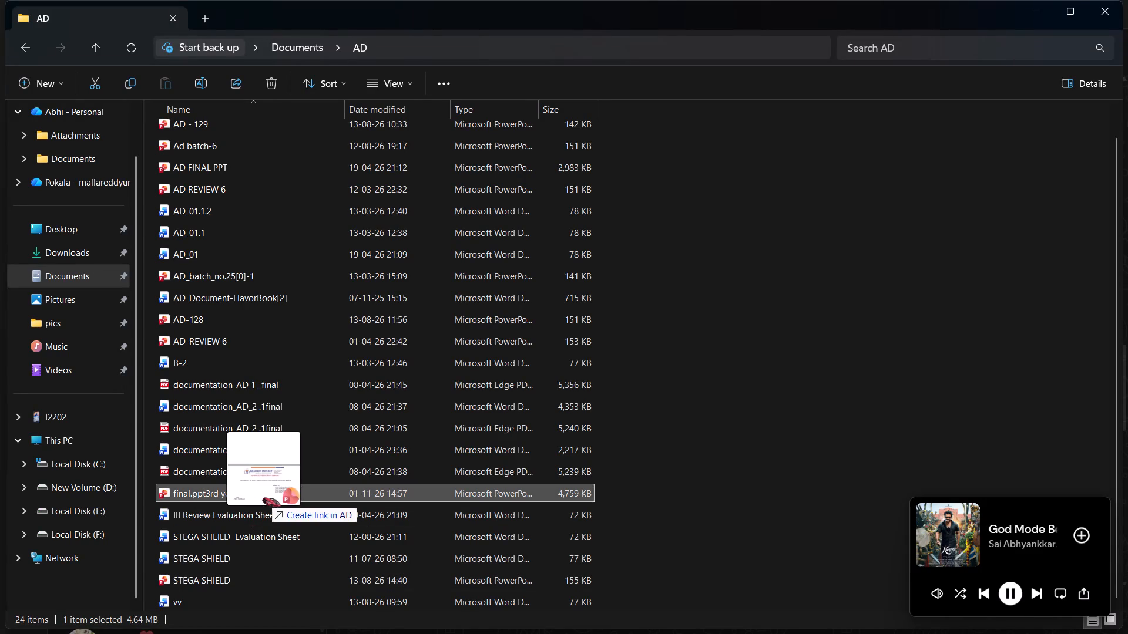
pyautogui.hotkey('alt', 'Tab')
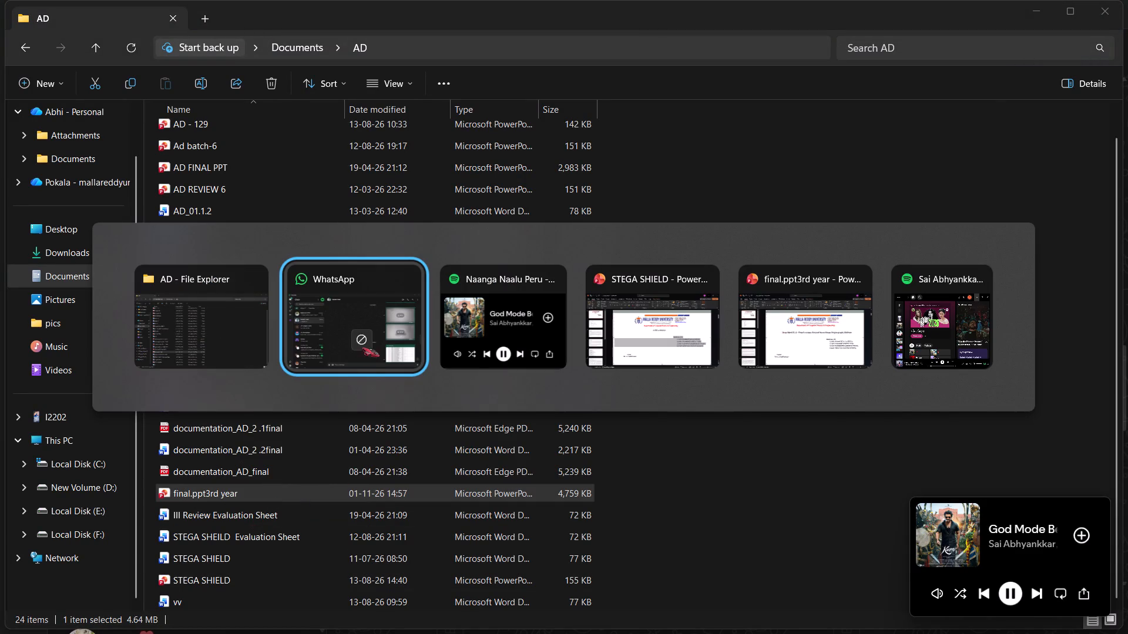
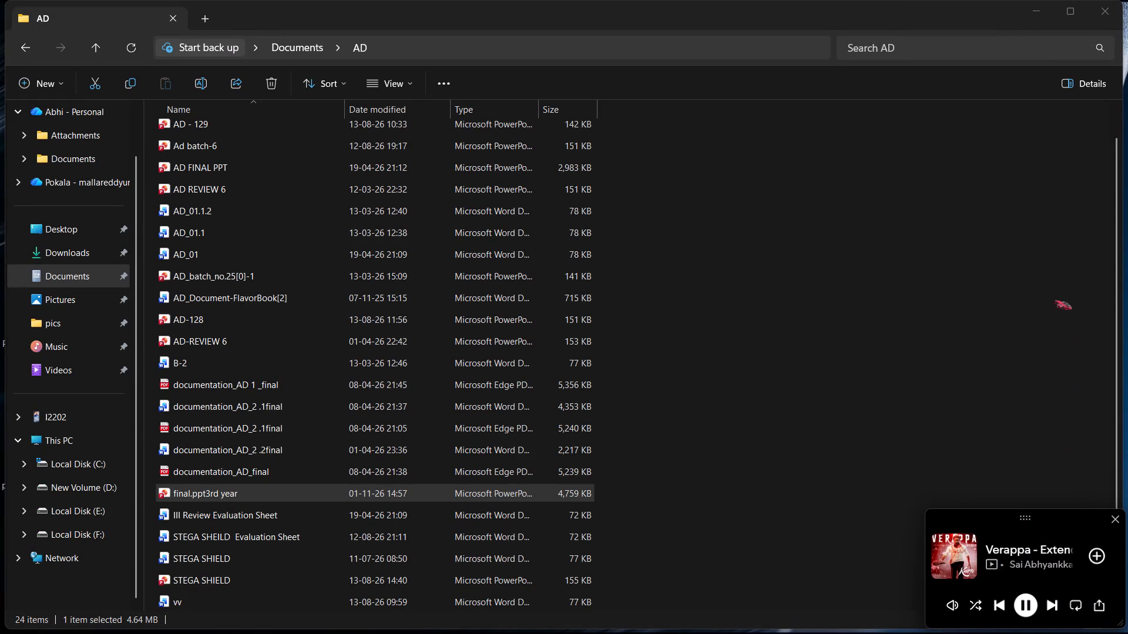
# Minimize the AD folder window and preview the open STEGA SHIELD presentation in PowerPoint.
pyautogui.click(1073, 16)
pyautogui.click(1040, 4)
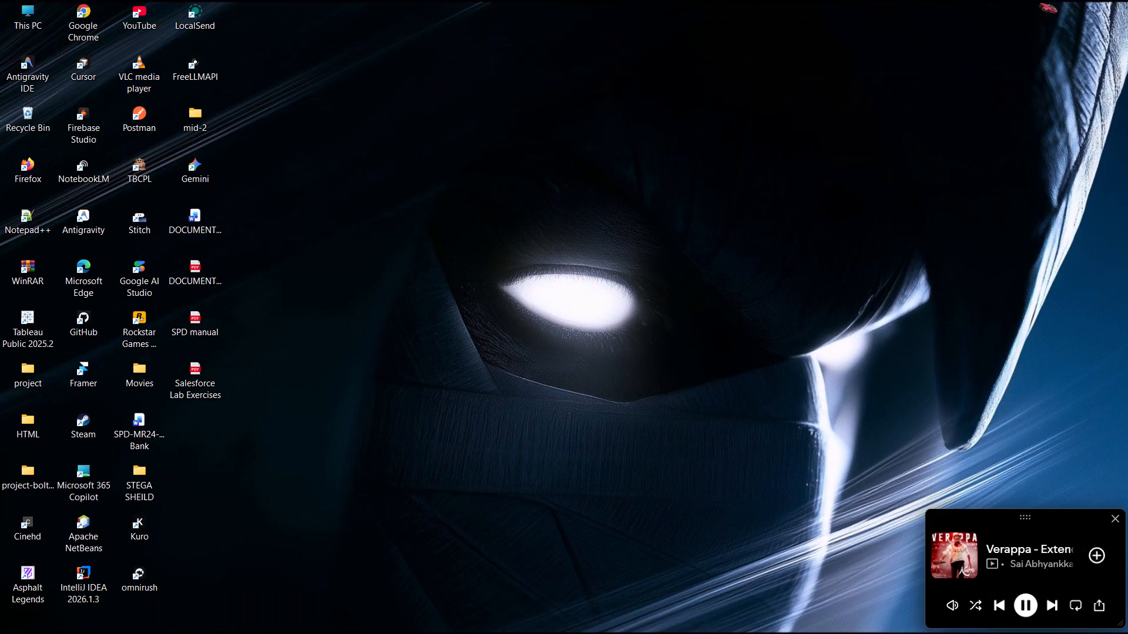
pyautogui.click(846, 626)
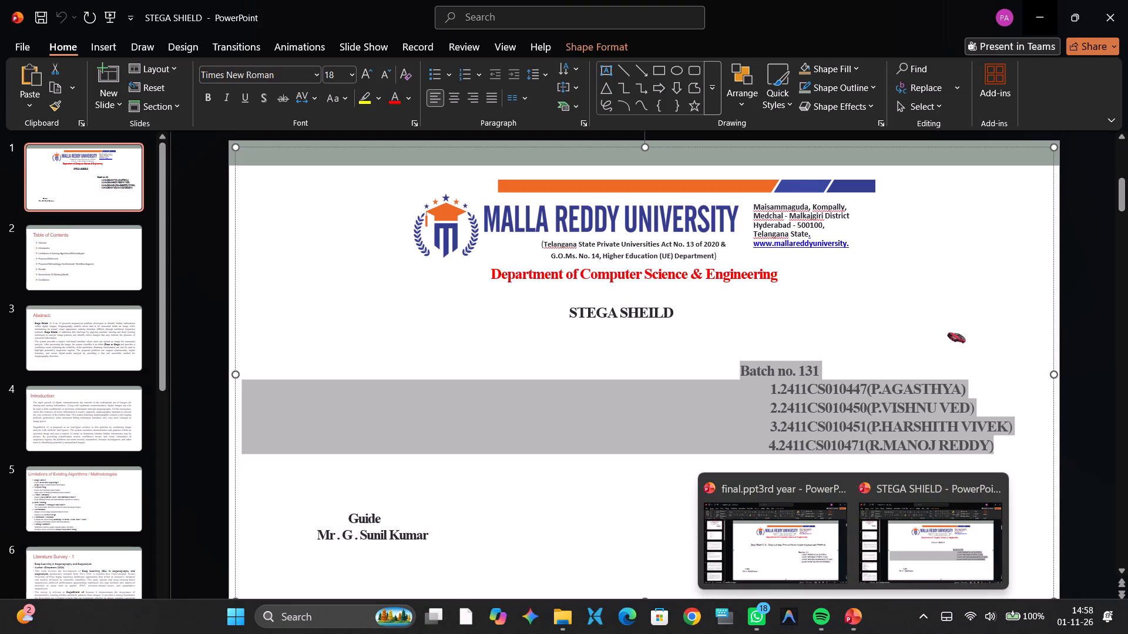
pyautogui.click(882, 248)
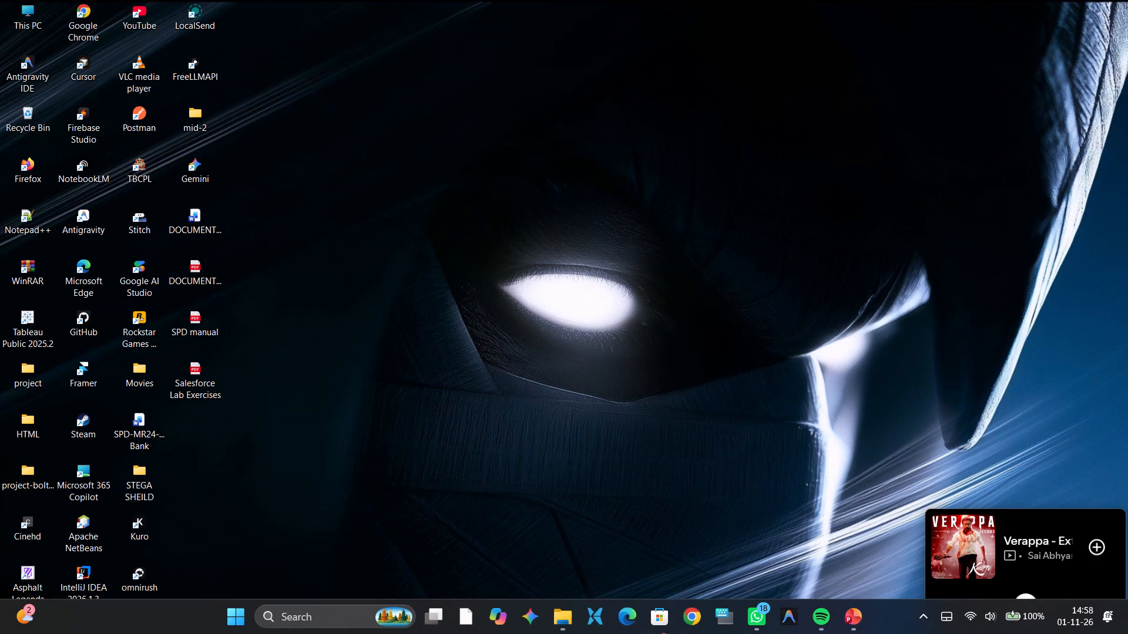